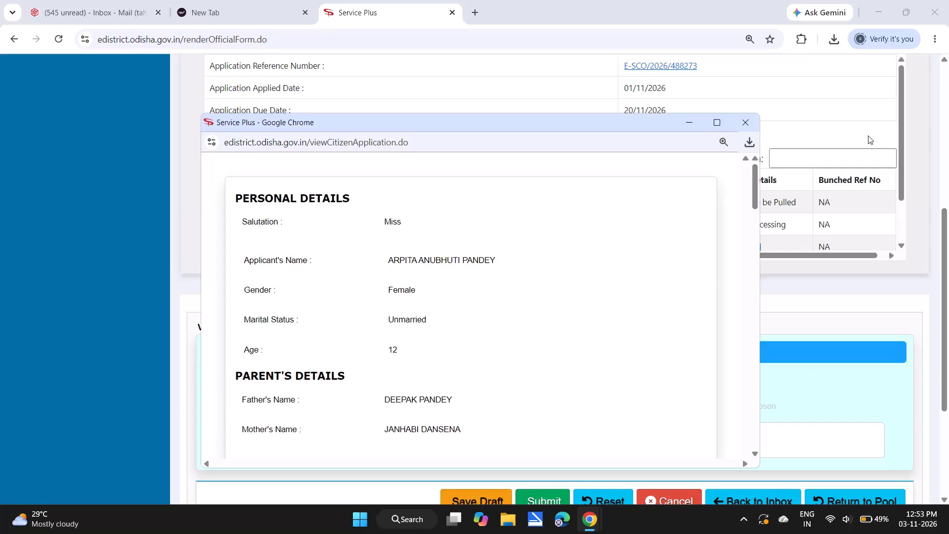
Minimise the main browser window, close the citizen application pop-up and refresh the desktop.
click(871, 10)
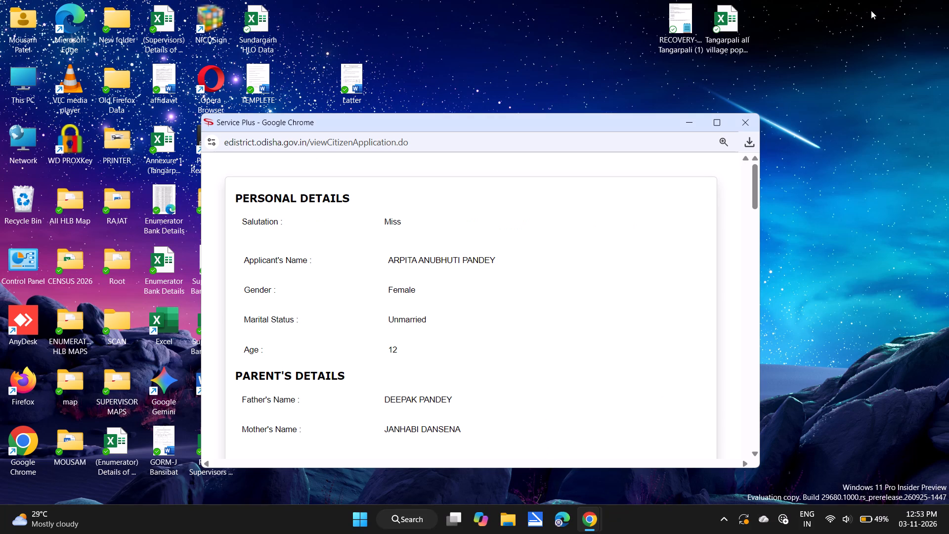
click(745, 131)
right_click(653, 139)
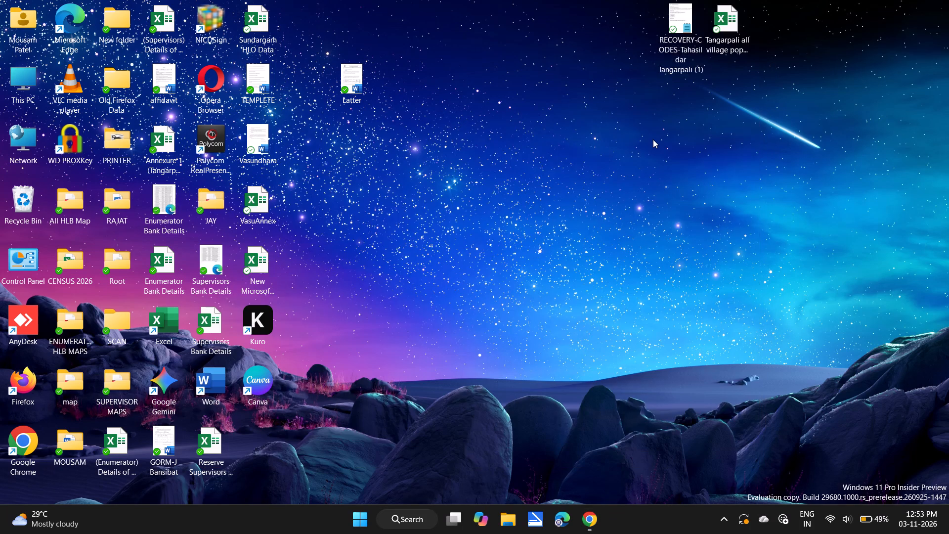
click(690, 197)
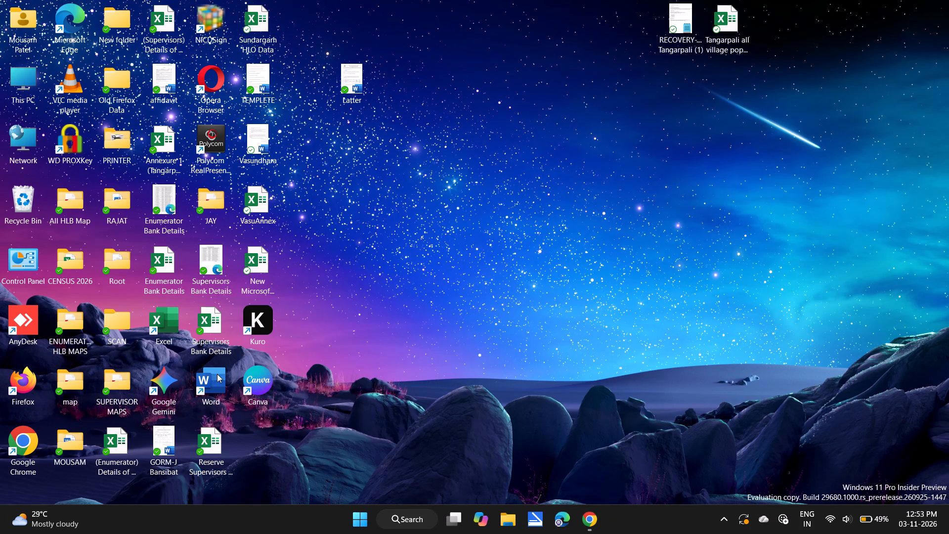
Open Excel and create a blank workbook.
double_click(165, 324)
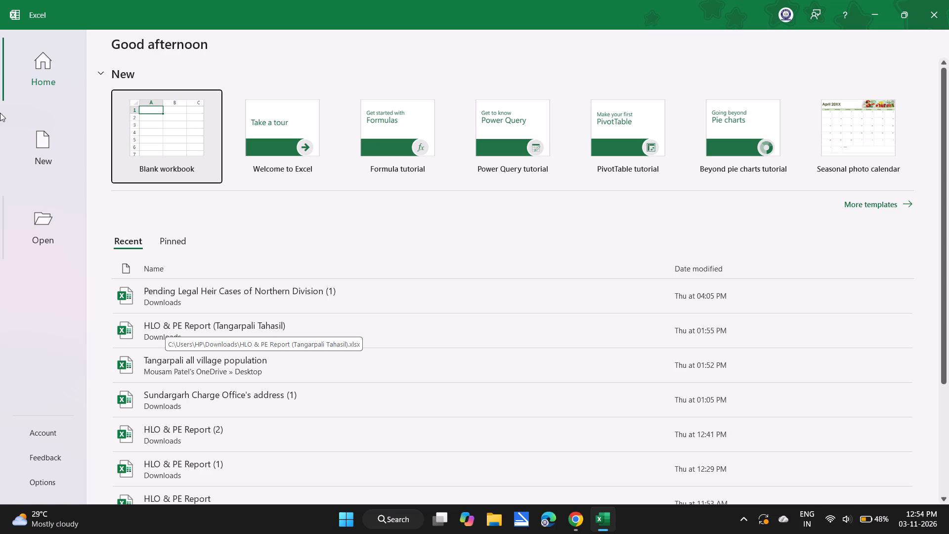
click(180, 148)
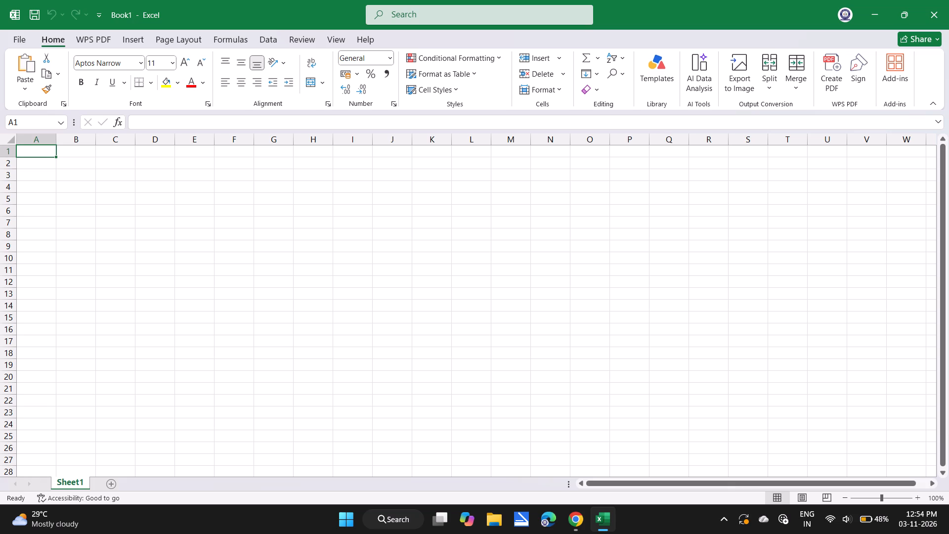
Enter BANDHAPALI in cell C3 and autofit column C to the text.
click(107, 176)
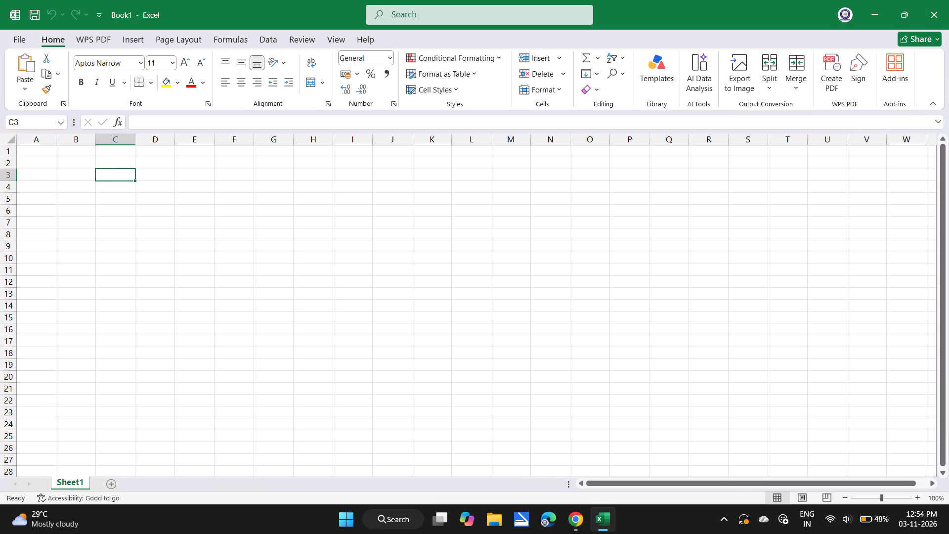
text(BANDH)
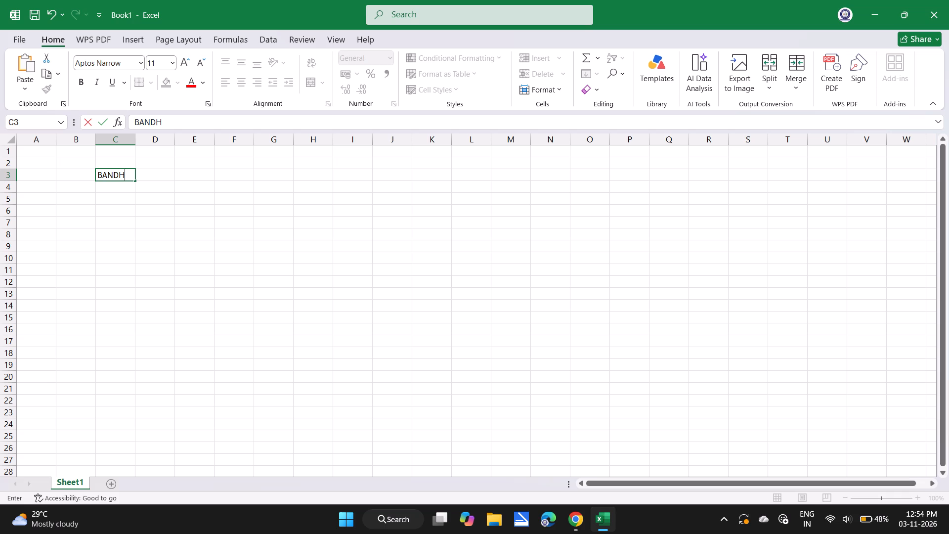
text(APALI)
click(147, 217)
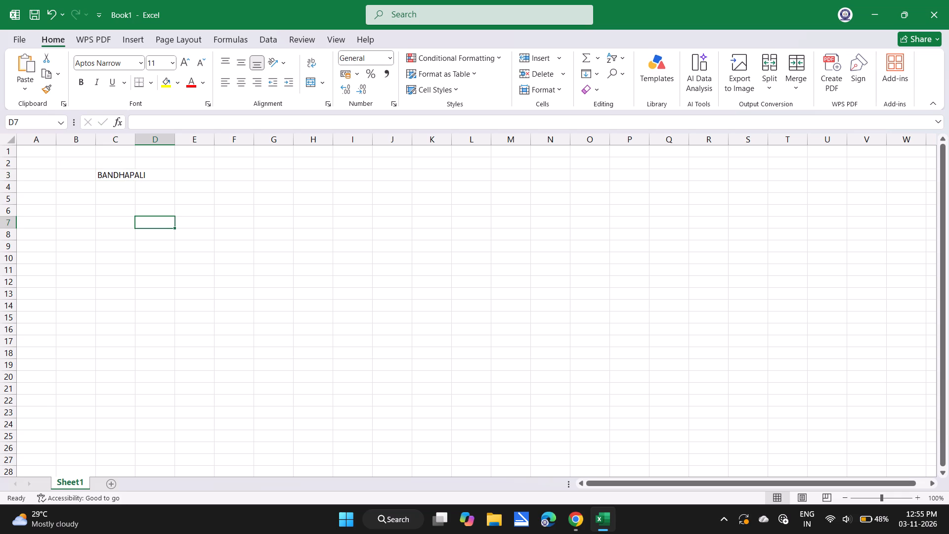
double_click(135, 141)
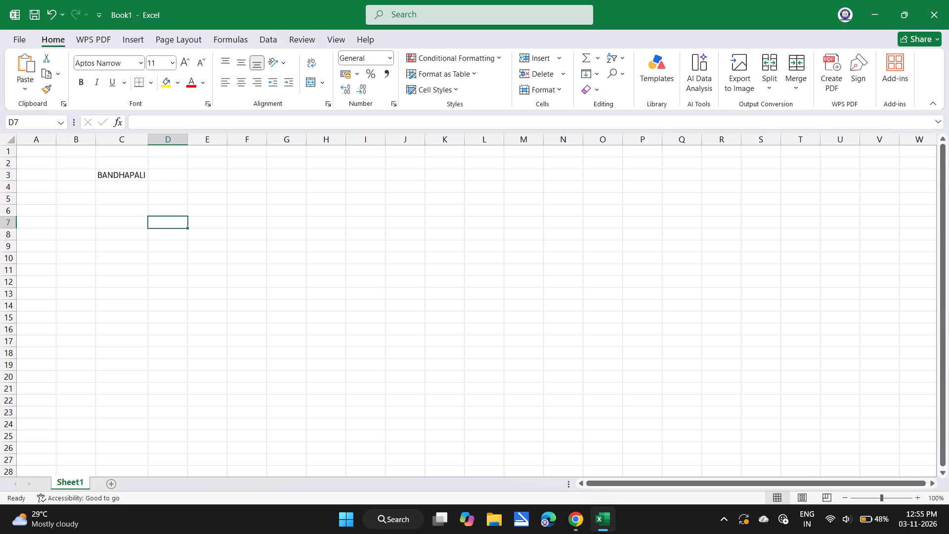
Merge and centre the BANDHAPALI title across cells C3 and D3.
click(120, 186)
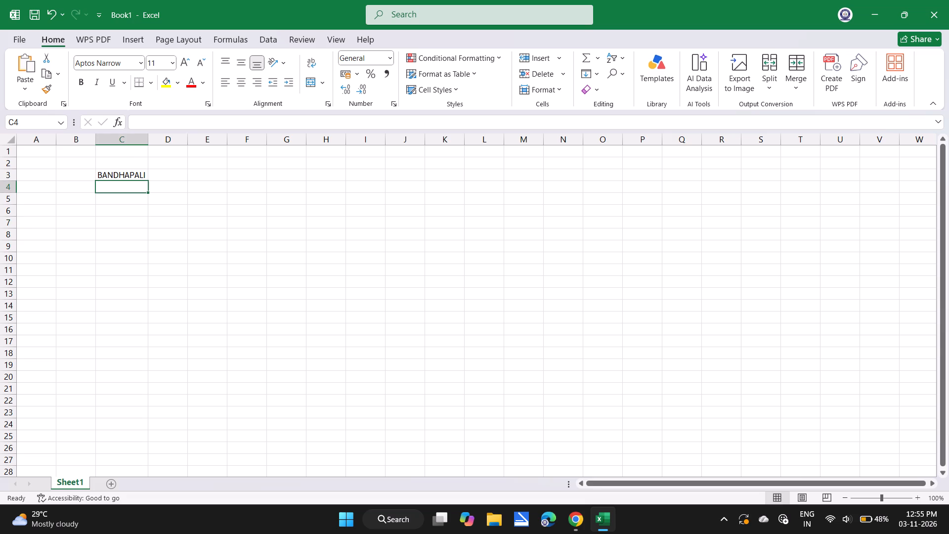
drag(138, 175, 159, 171)
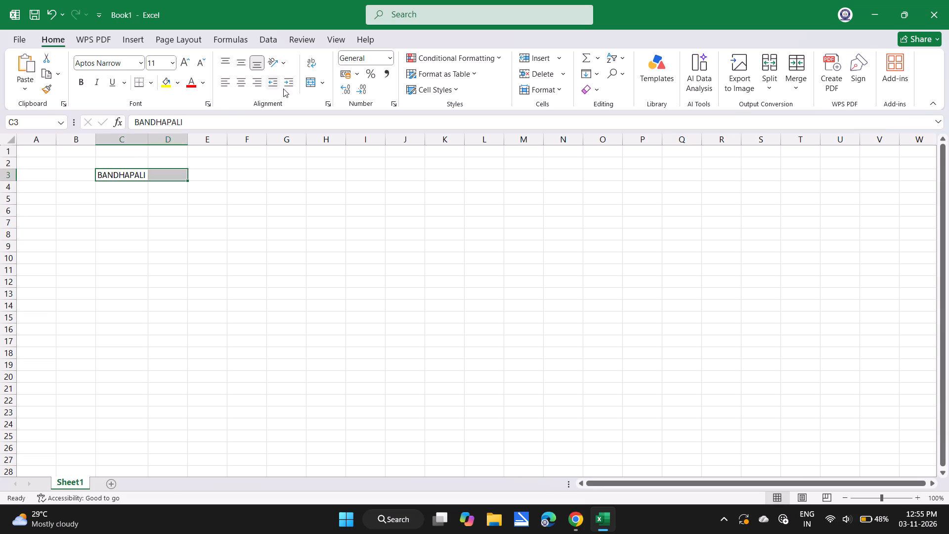
click(311, 85)
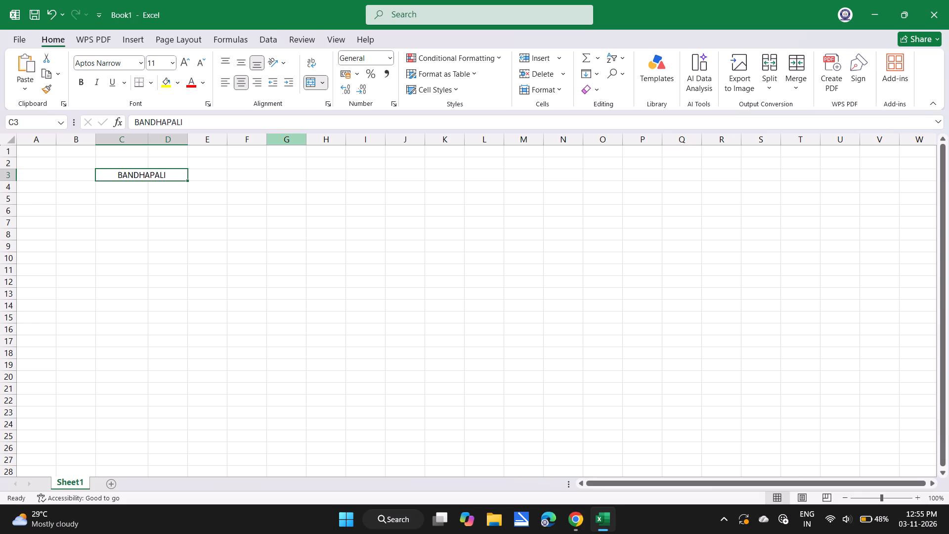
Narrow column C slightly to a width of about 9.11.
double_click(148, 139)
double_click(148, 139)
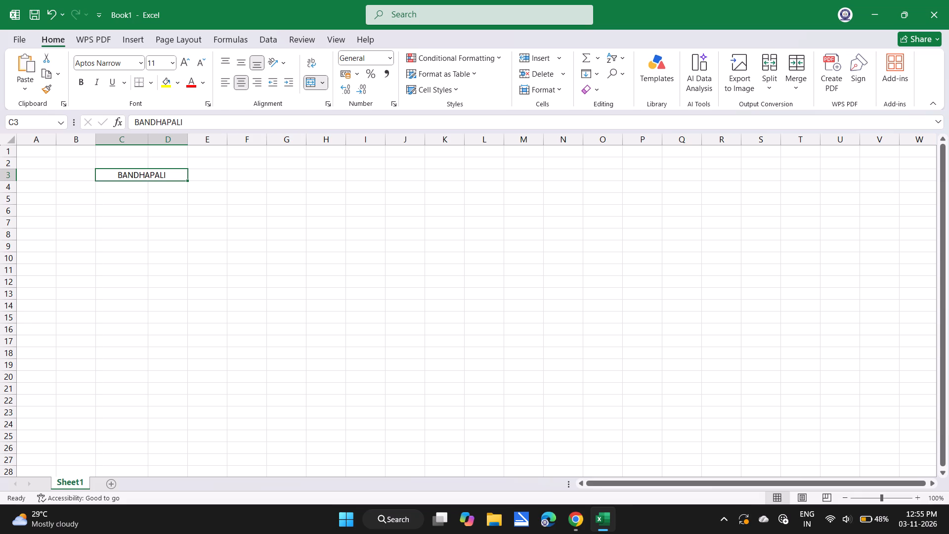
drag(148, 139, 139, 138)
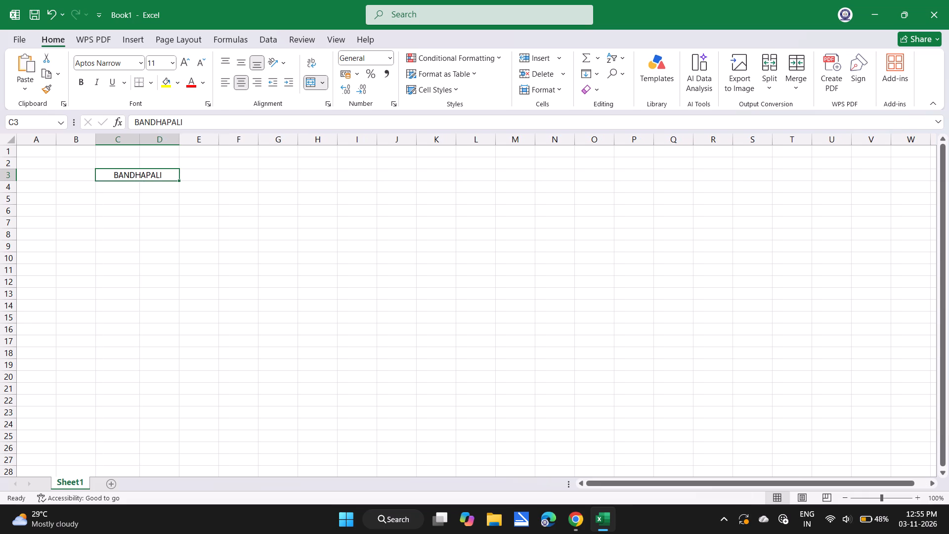
Enter the text Case in cell C4 below the merged title.
click(109, 191)
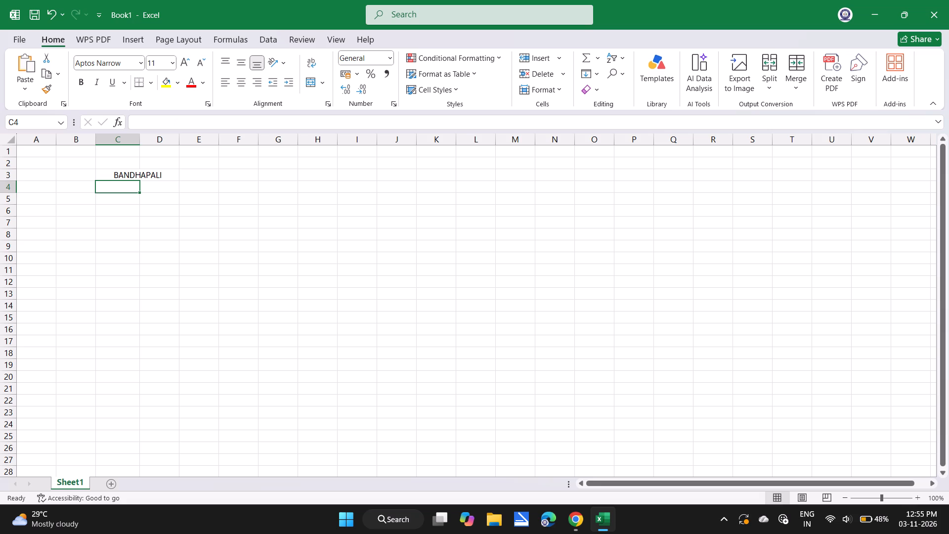
text(Case)
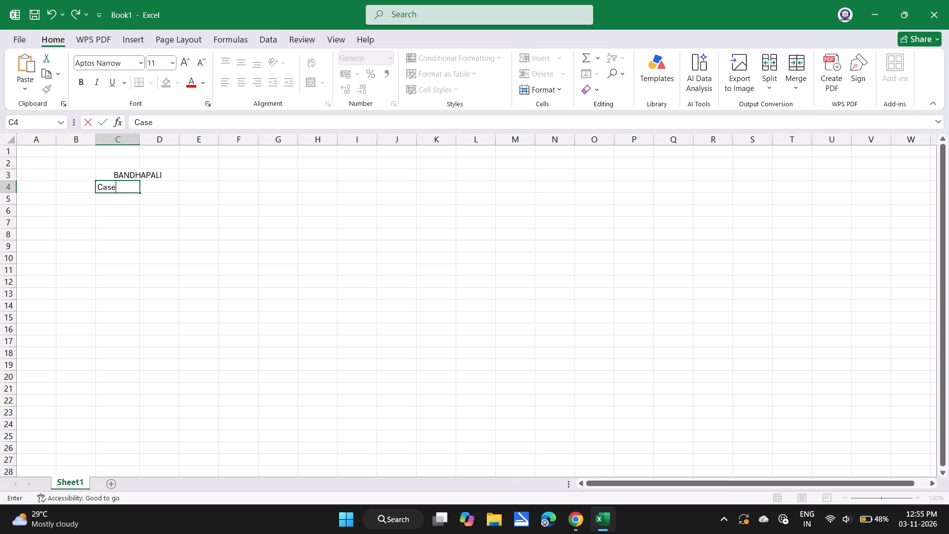
key(Left)
key(Left)
key(Left)
key(Right)
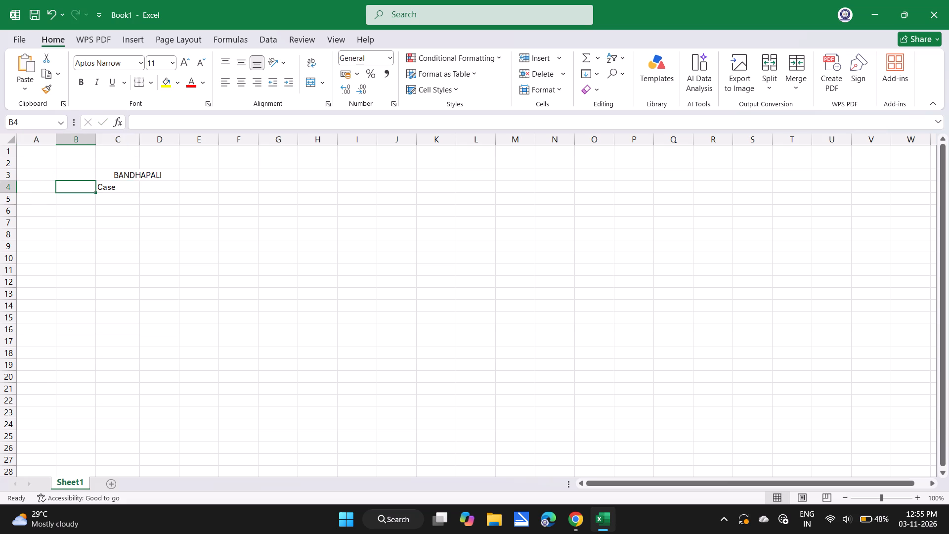
Expand the text in cell C4 to read Total No of Cases and autofit column C.
click(127, 191)
double_click(121, 189)
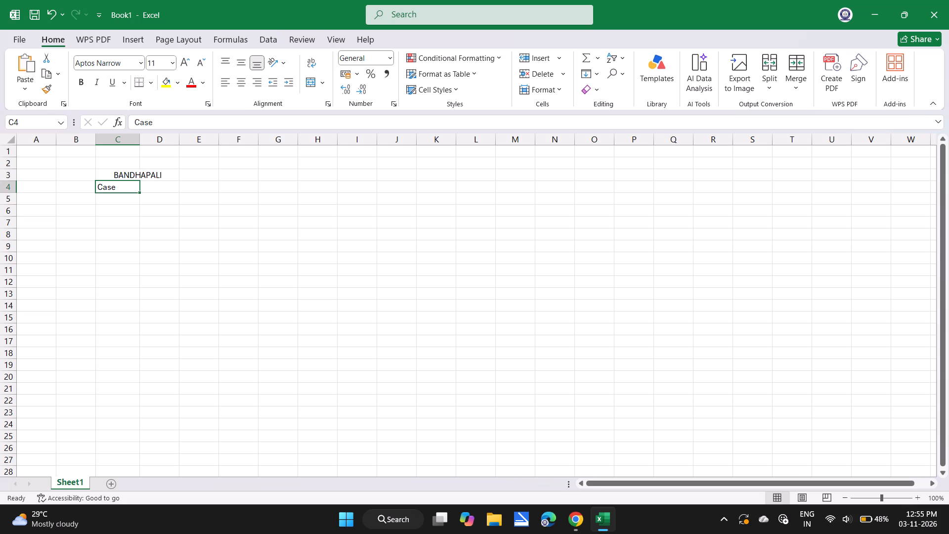
key(Left)
key(Left)
key(Left)
key(Left)
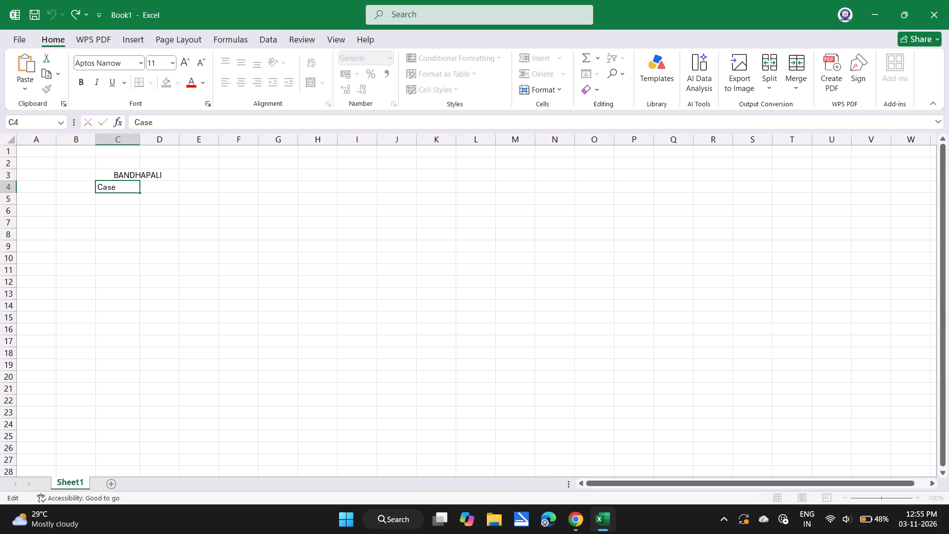
text(Total)
key(space)
text(No)
key(space)
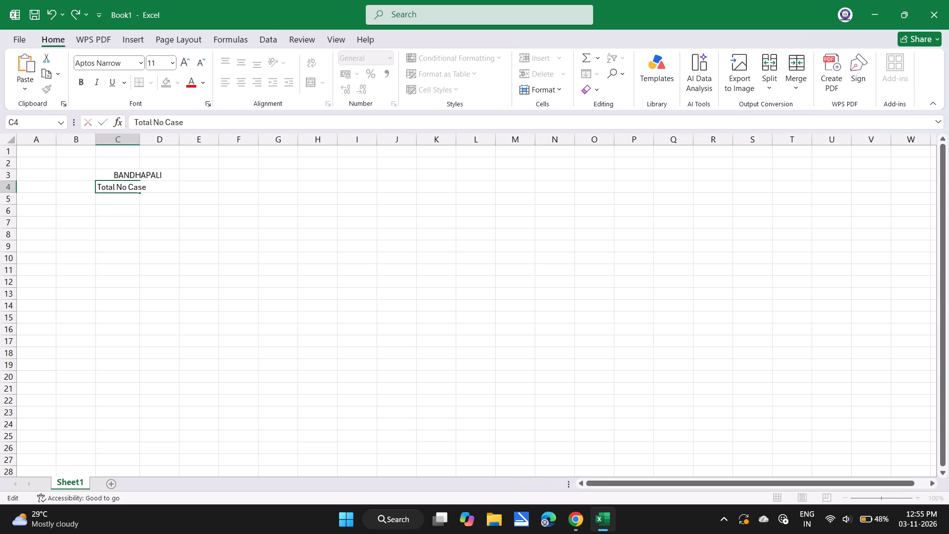
text(of)
key(space)
key(Right)
key(Right)
key(Right)
key(Right)
key(s)
click(170, 230)
double_click(138, 141)
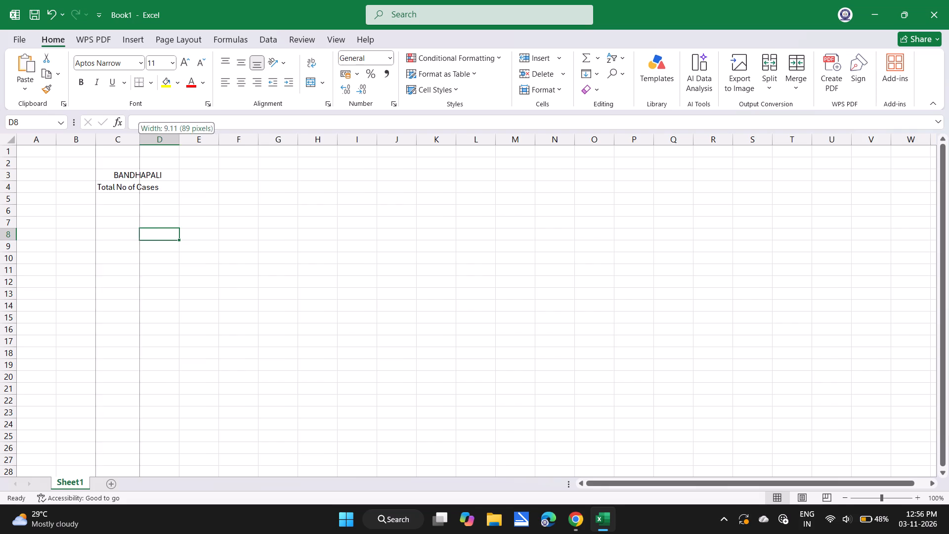
Enter the header Total Area Encroach in cell D4 and autofit column D.
click(183, 187)
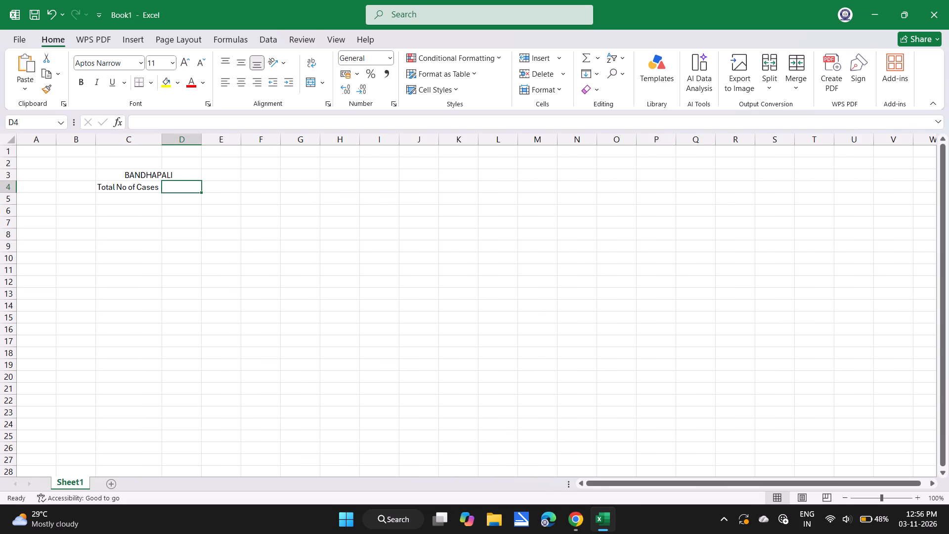
text(Total)
key(space)
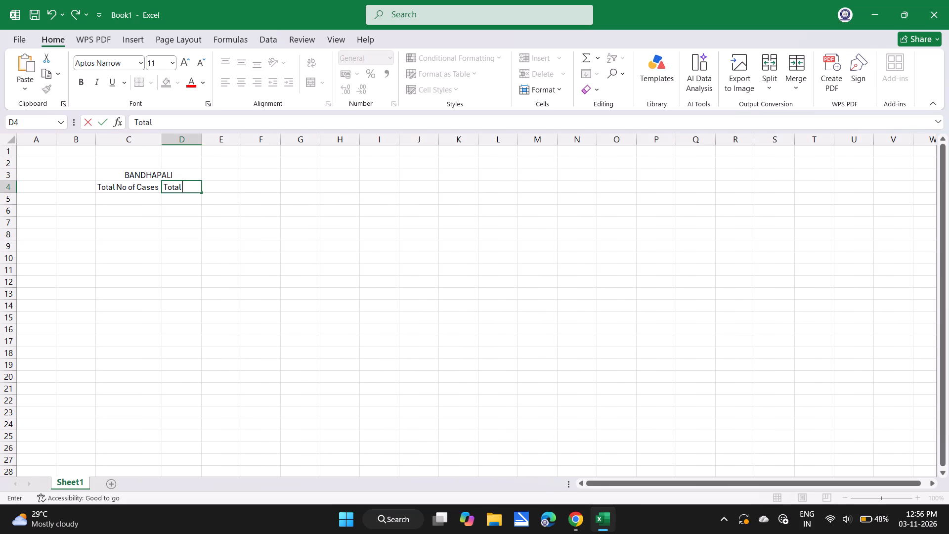
text(A)
text(rea)
key(space)
key(shift+e)
text(ncr)
key(o)
key(a)
text(ch)
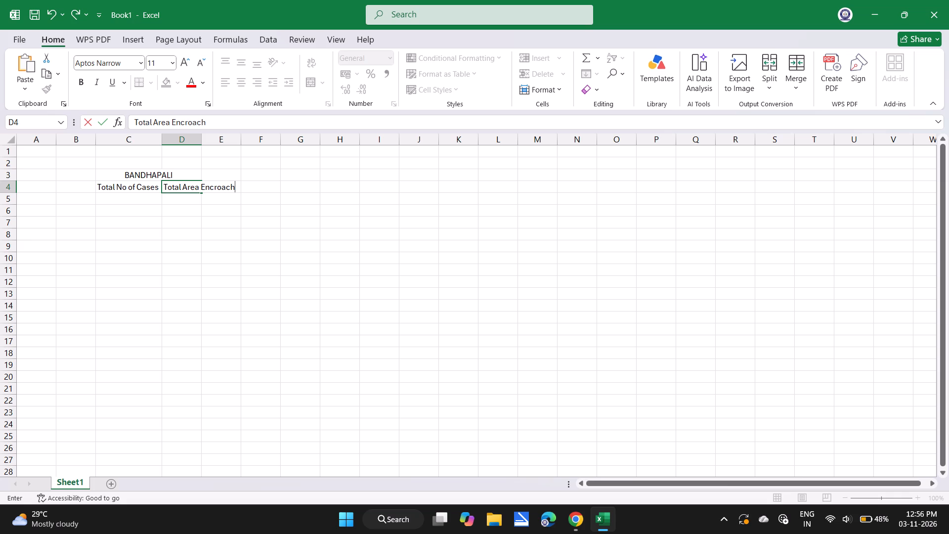
click(233, 225)
double_click(200, 141)
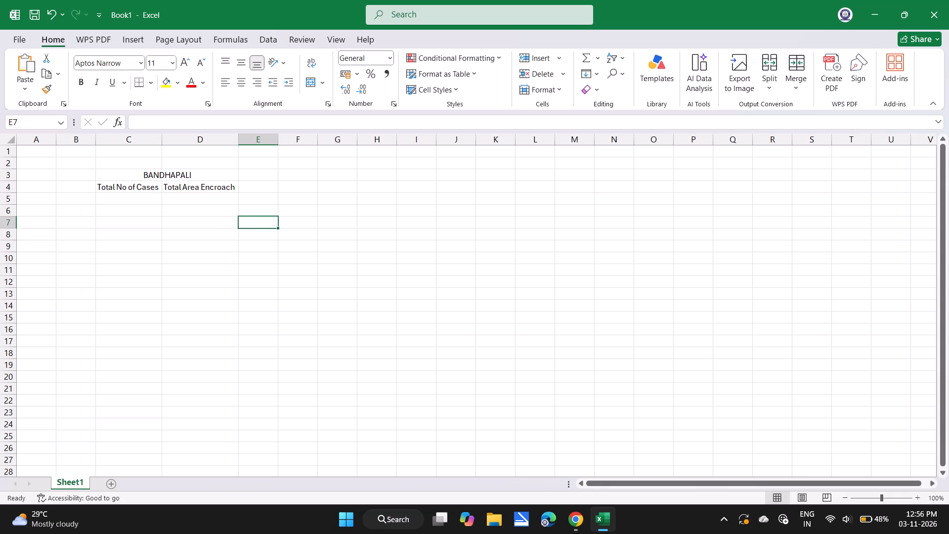
Enter 26 in cell C5 under Total No of Cases and centre it horizontally.
click(145, 200)
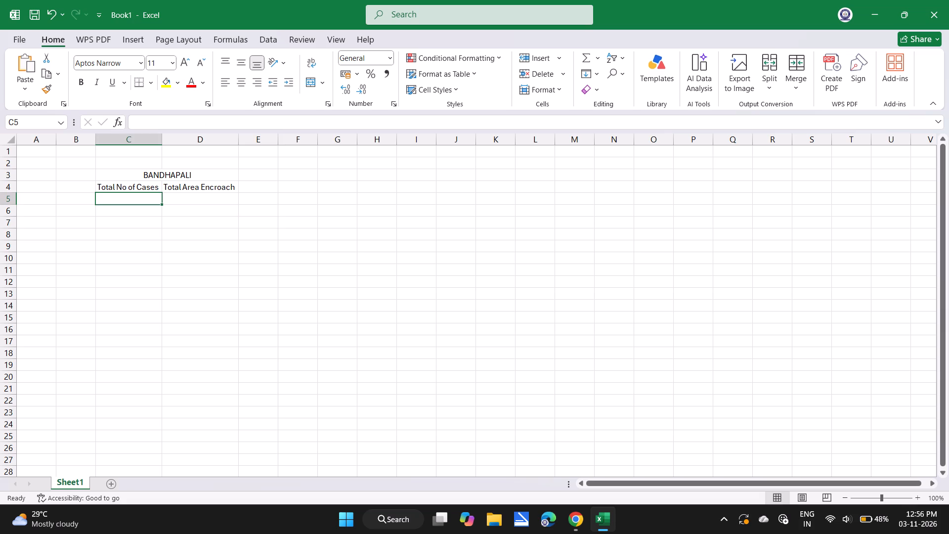
text(26)
key(Right)
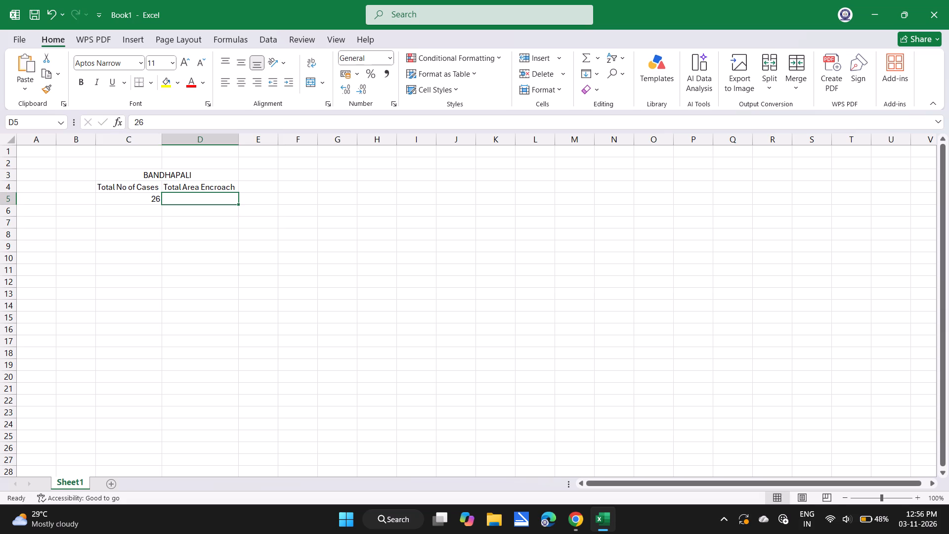
click(139, 199)
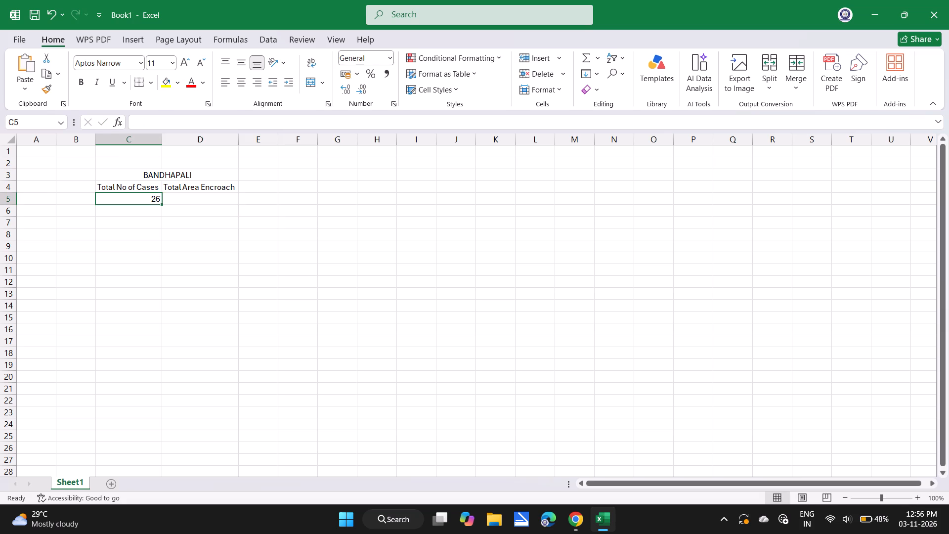
click(242, 80)
Select cell D5, switch to Calculator and start summing the encroached areas with 0.33, 0.54, 0.09 and 0.0074.
click(207, 200)
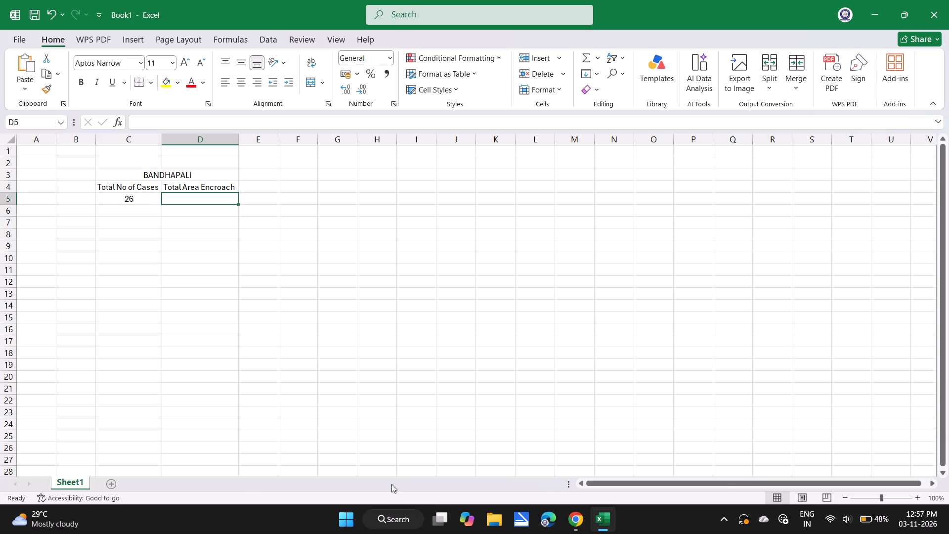
click(385, 512)
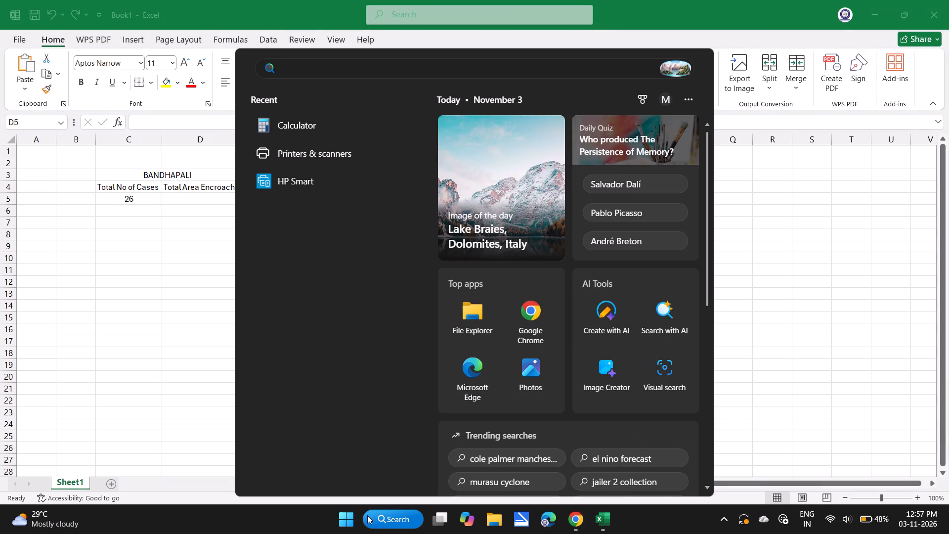
click(334, 125)
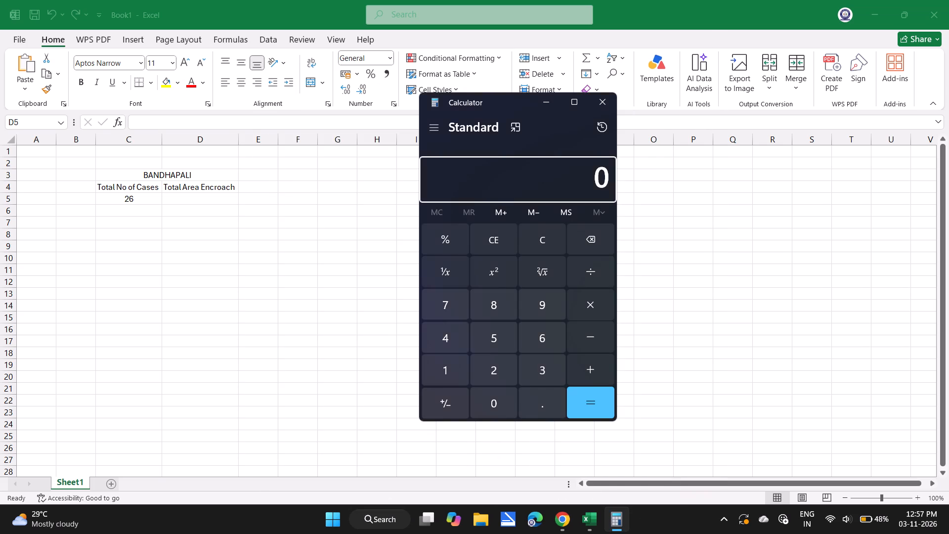
key(0)
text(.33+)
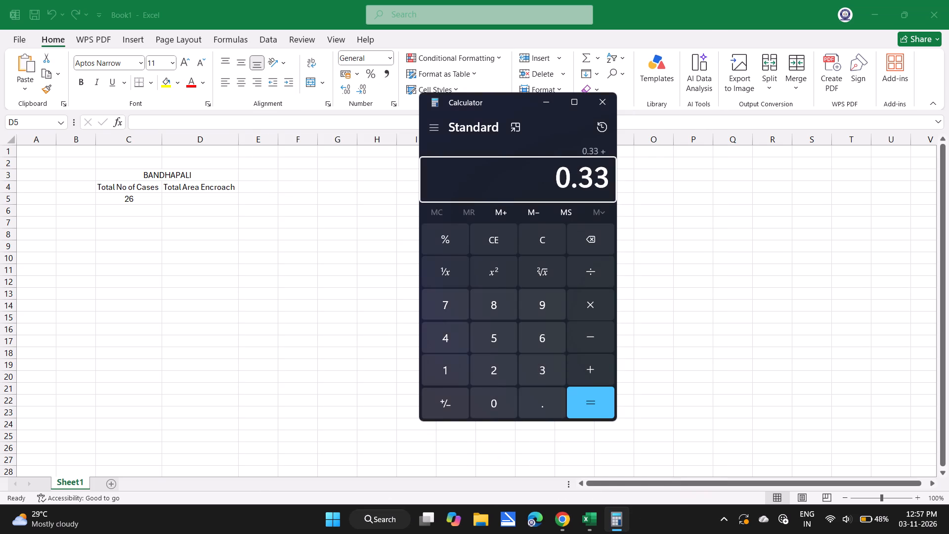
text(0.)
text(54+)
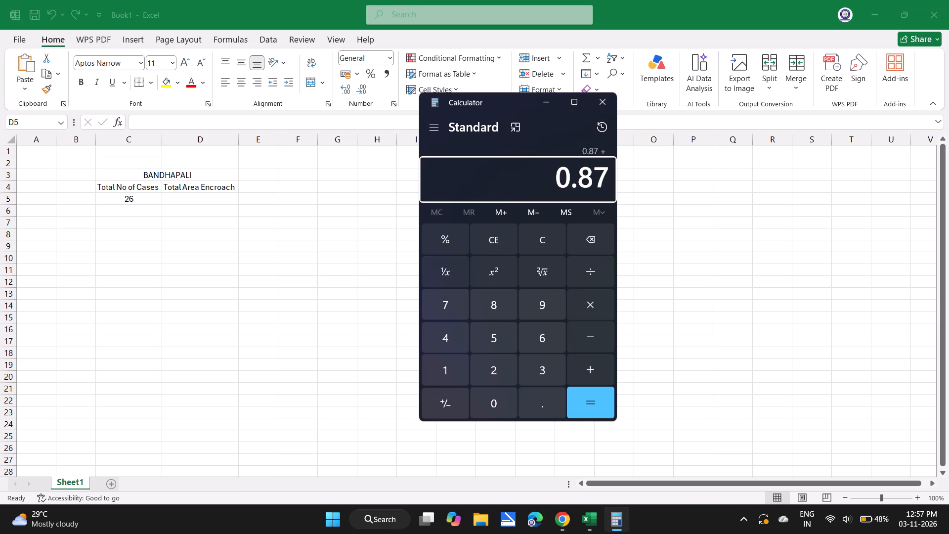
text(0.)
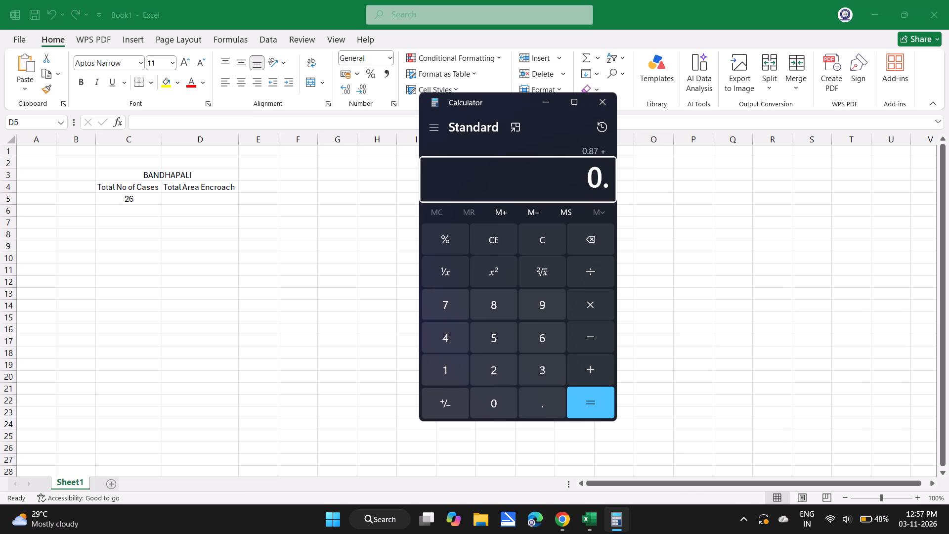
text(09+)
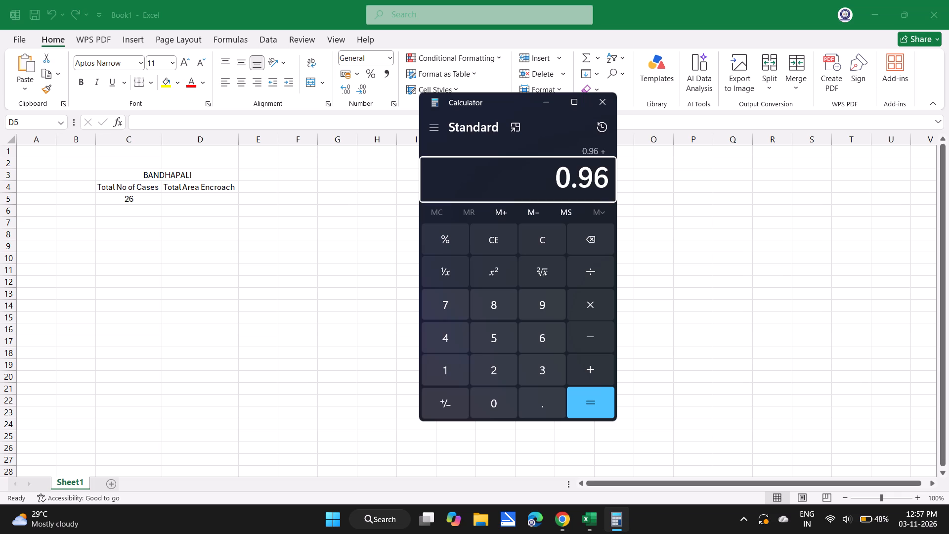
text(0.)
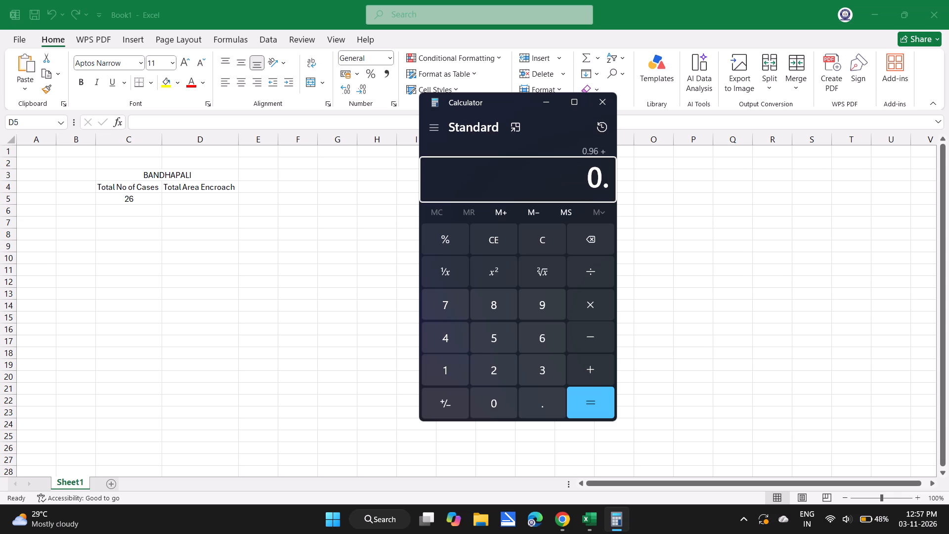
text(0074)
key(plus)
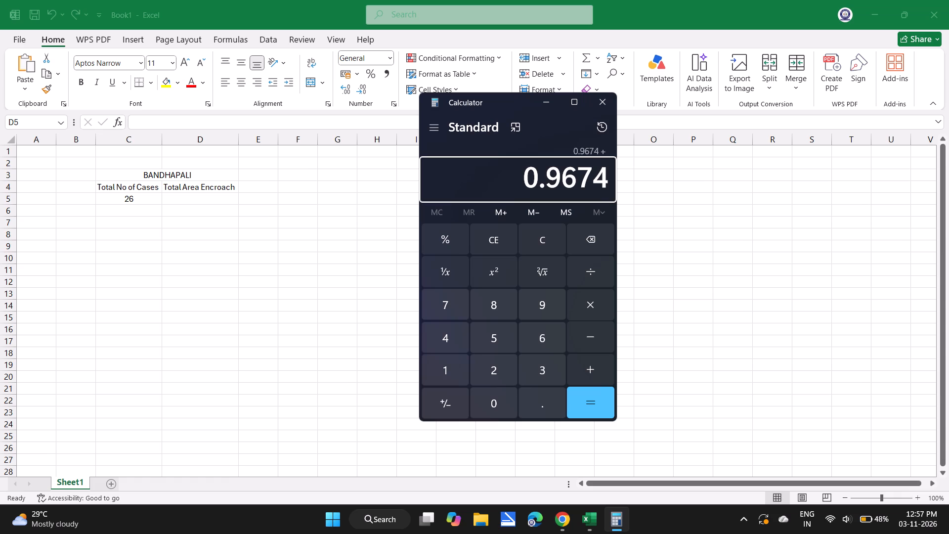
Add the areas 0.000057, 0.44, 0.20 and 0.06 to the running sum.
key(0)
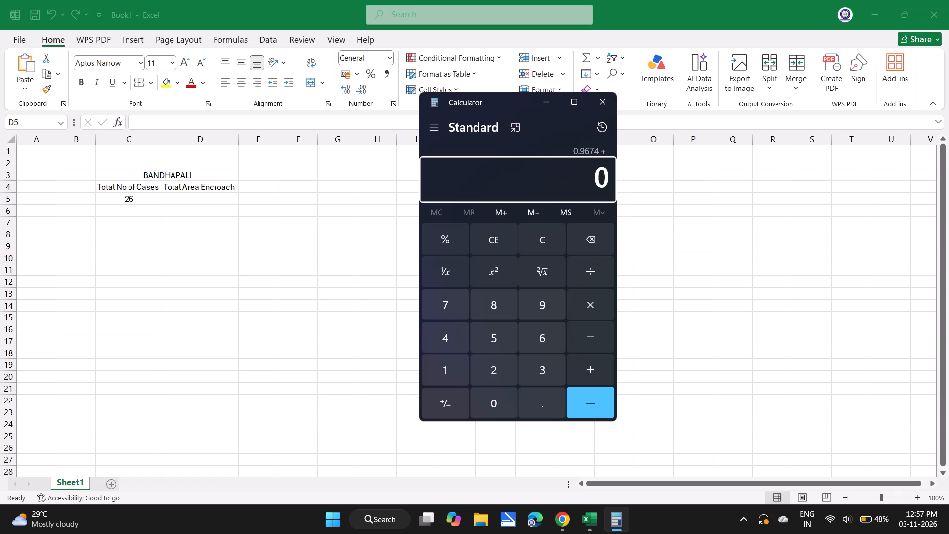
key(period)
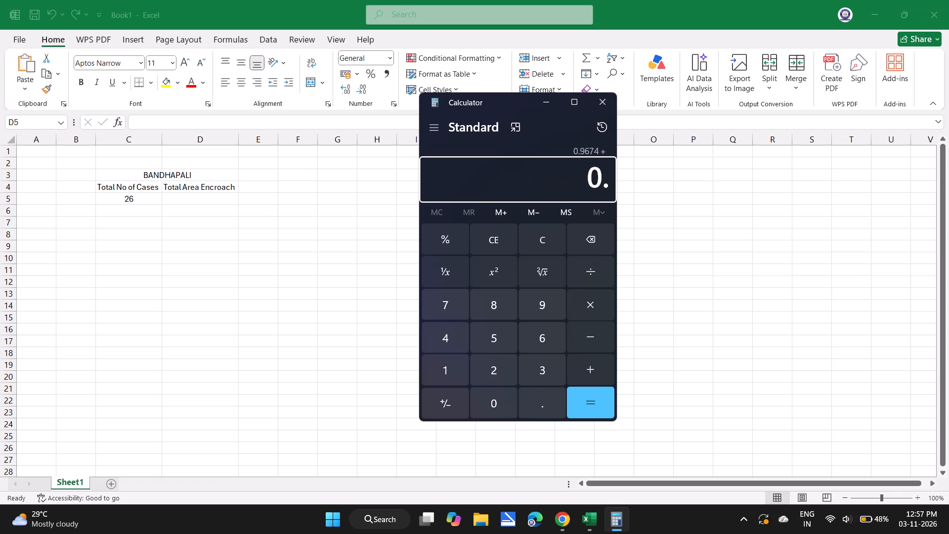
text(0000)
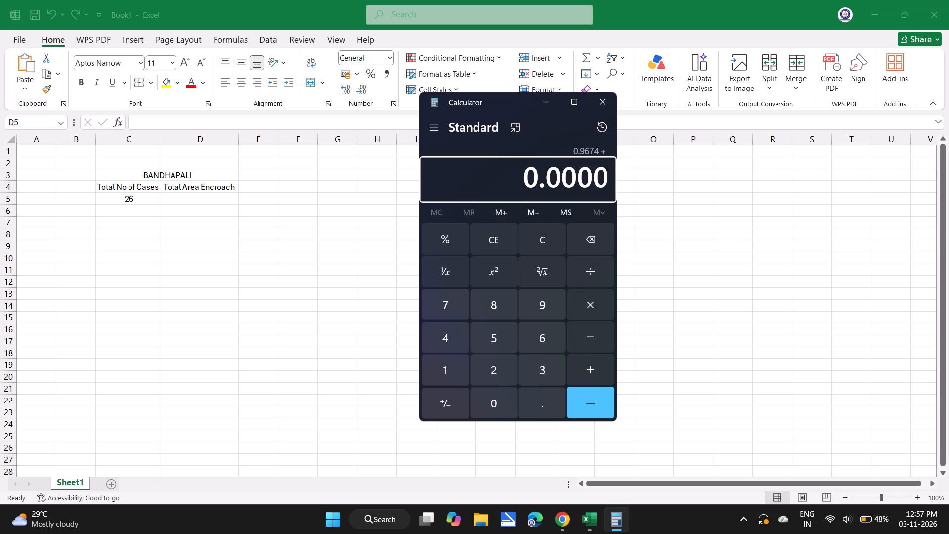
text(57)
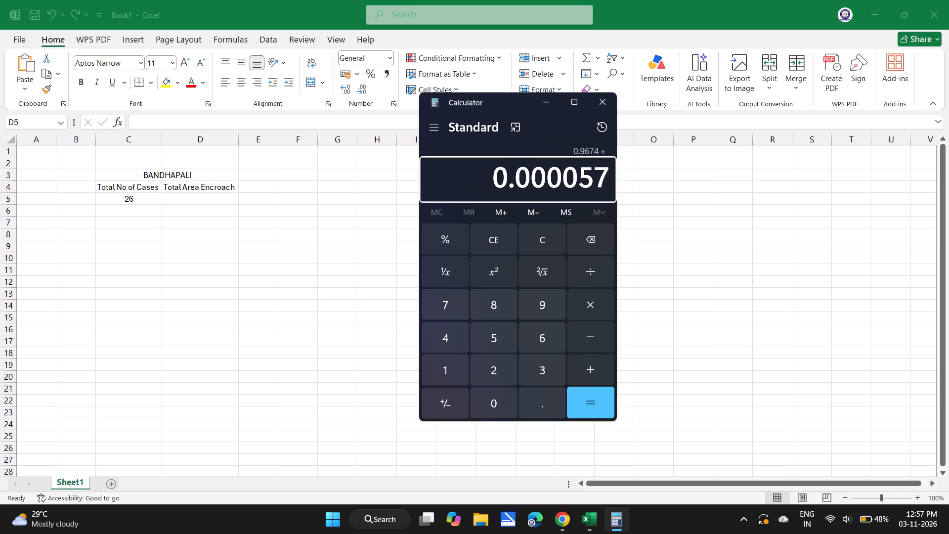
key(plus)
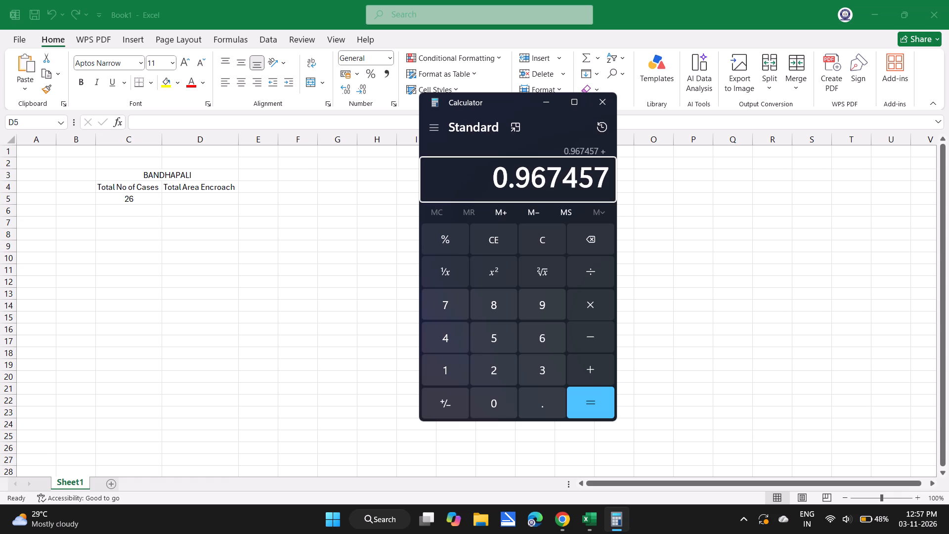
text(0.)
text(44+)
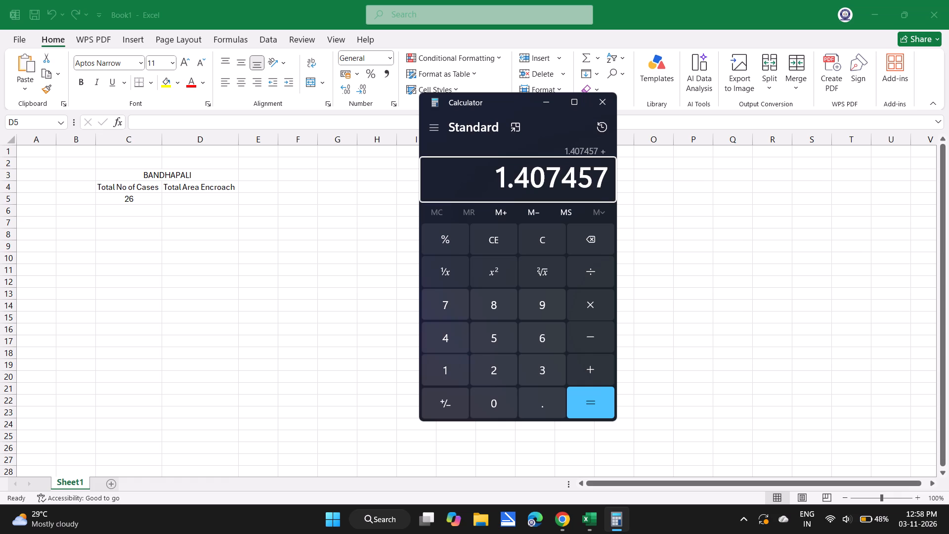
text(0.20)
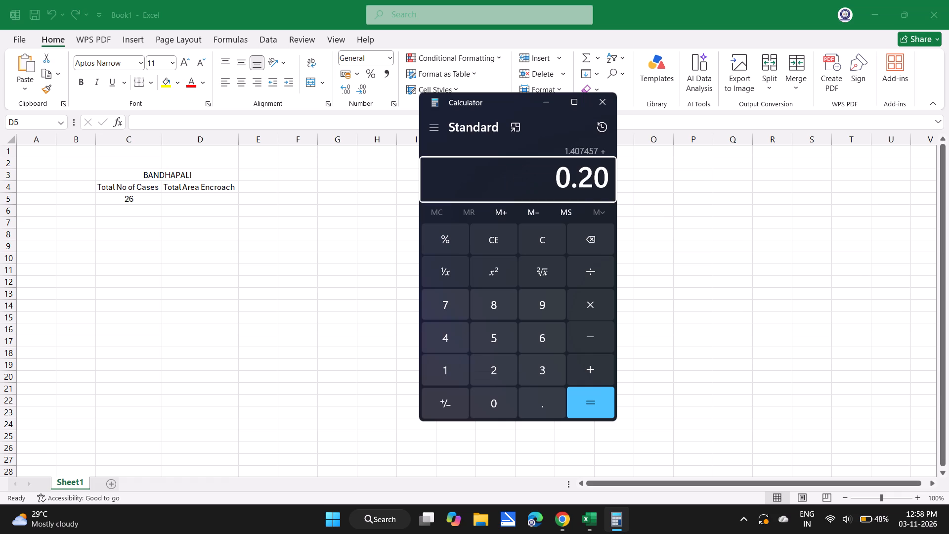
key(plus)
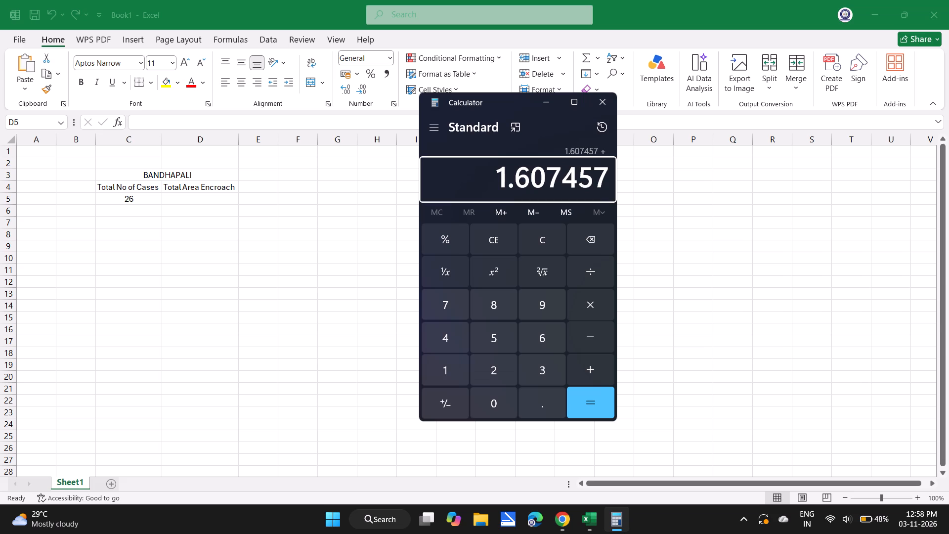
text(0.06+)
Continue the running sum with the areas 2.53, 0.96, 1.47, 0.19, 0.44 and 0.86.
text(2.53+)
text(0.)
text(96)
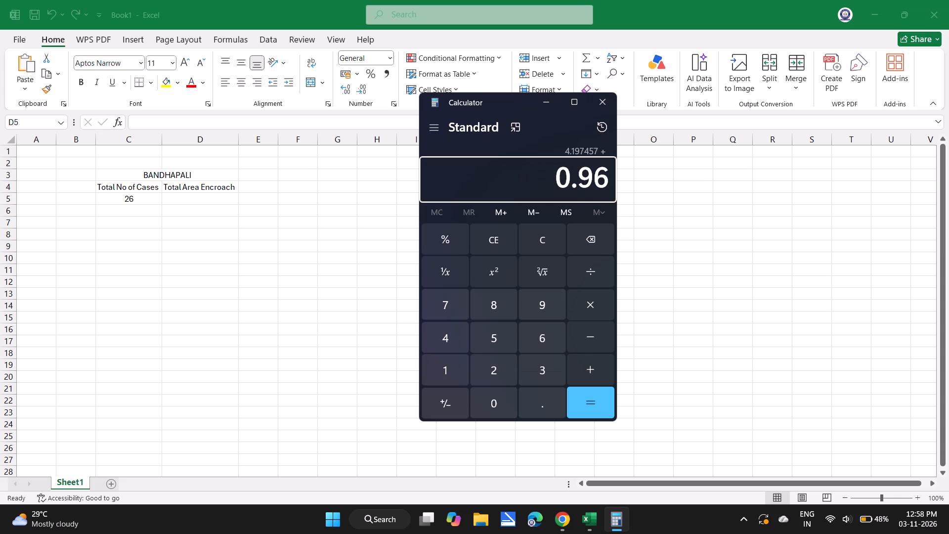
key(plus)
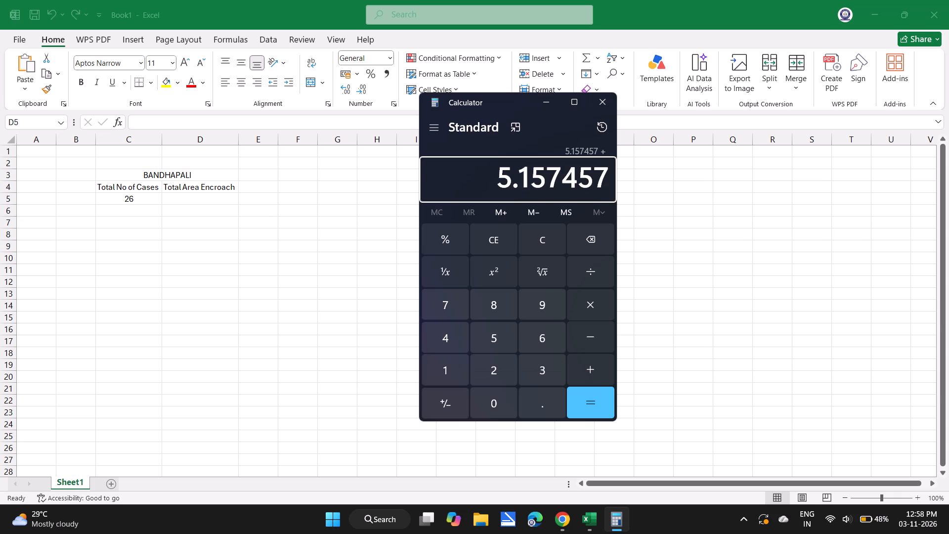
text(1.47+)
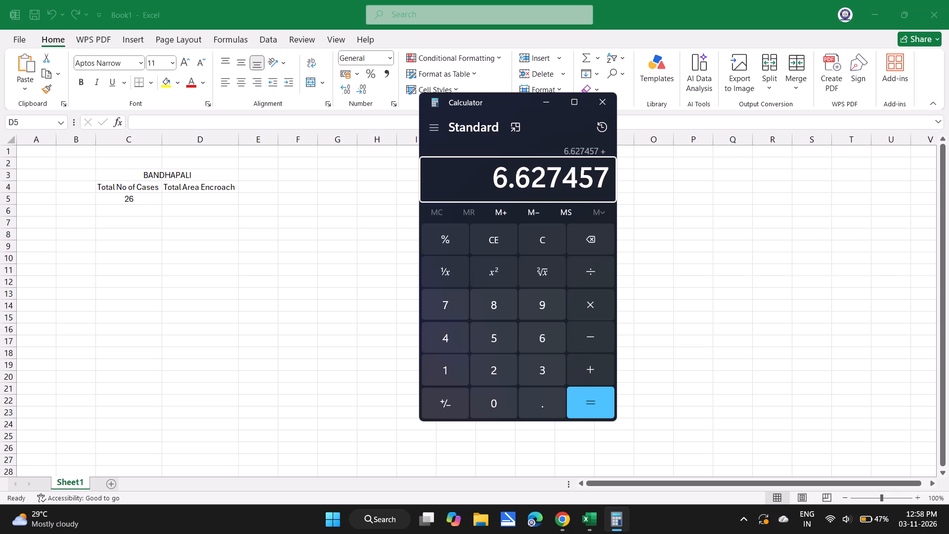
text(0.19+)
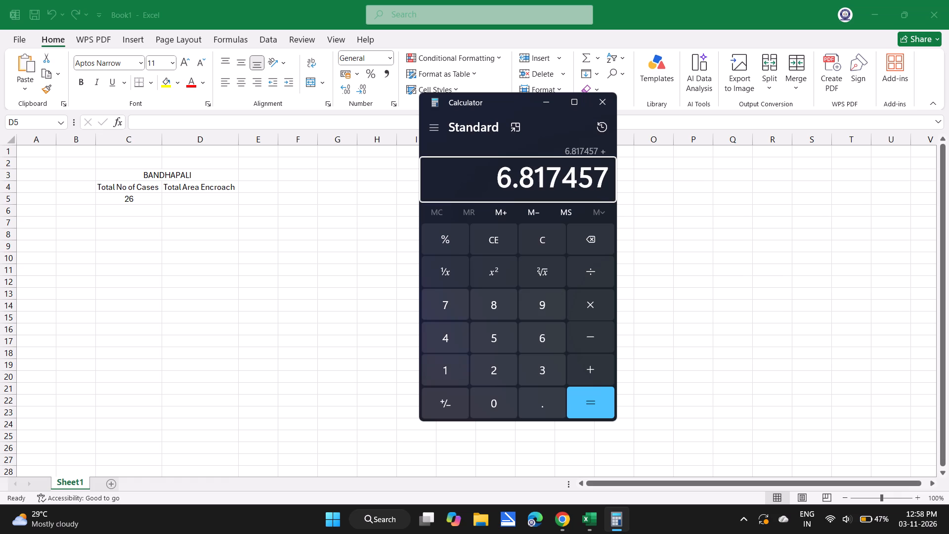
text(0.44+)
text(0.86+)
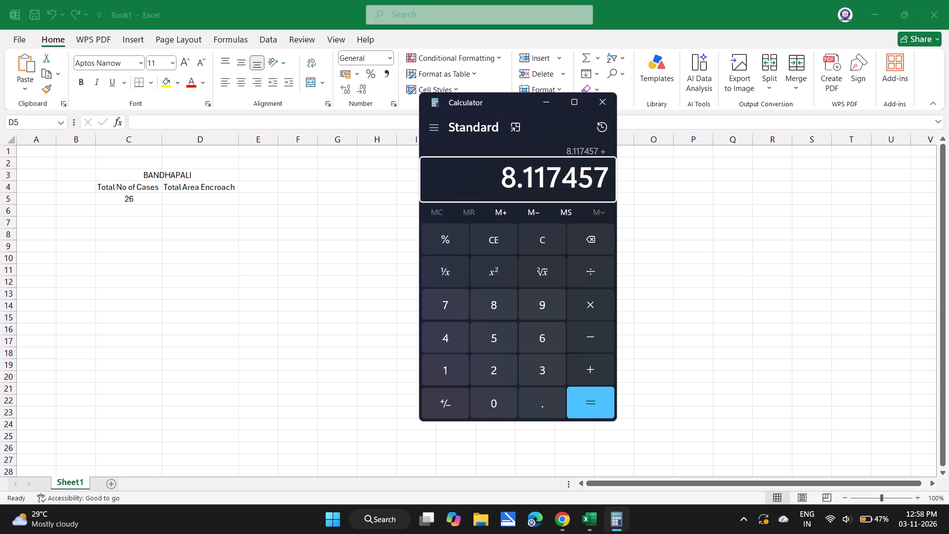
Add the areas 0.79, 0.44, 0.07 and 1.52 to the running sum.
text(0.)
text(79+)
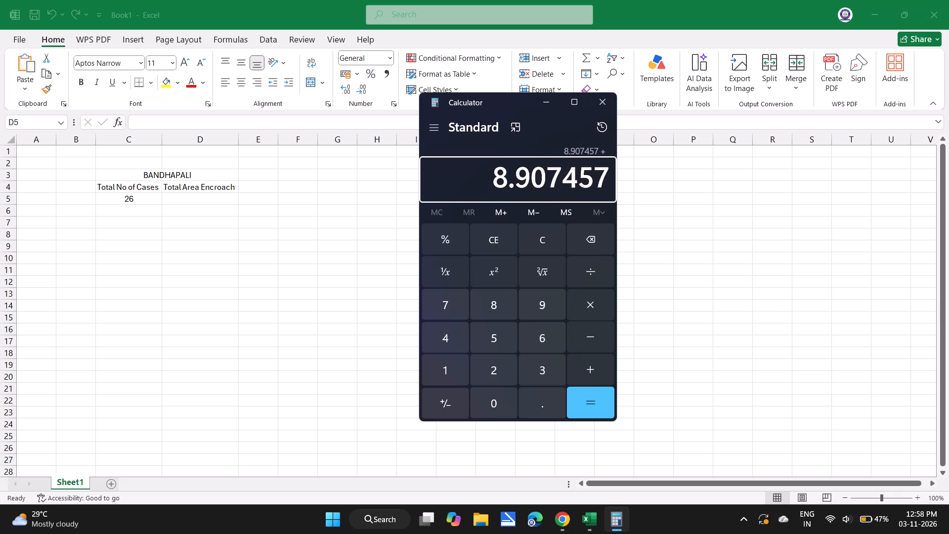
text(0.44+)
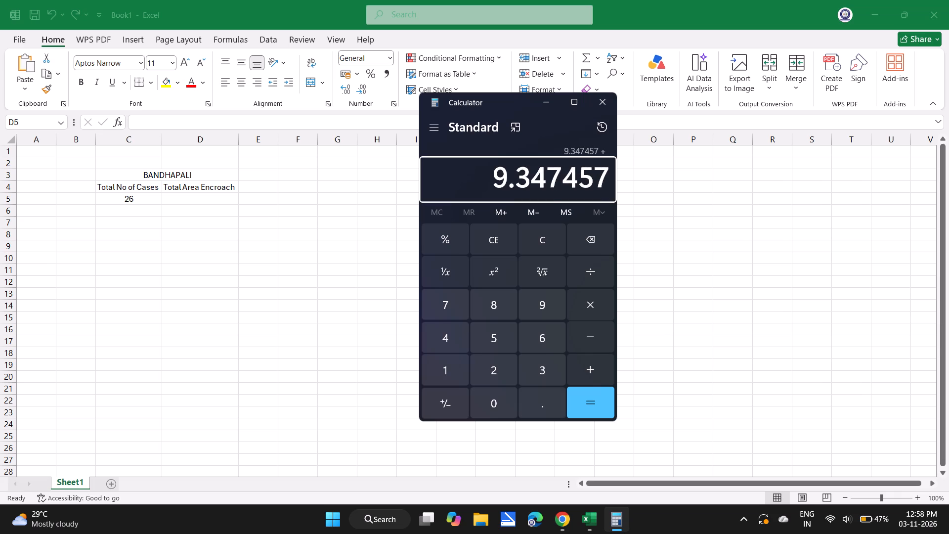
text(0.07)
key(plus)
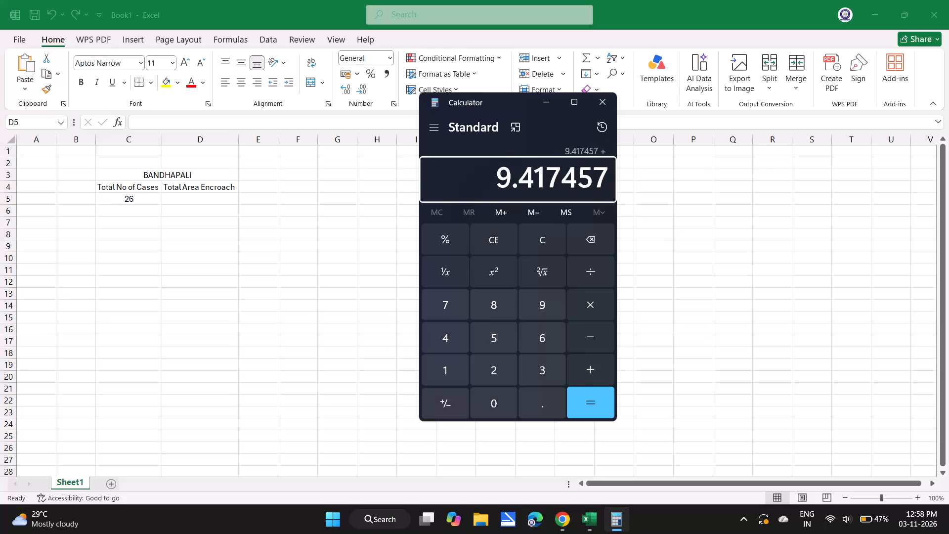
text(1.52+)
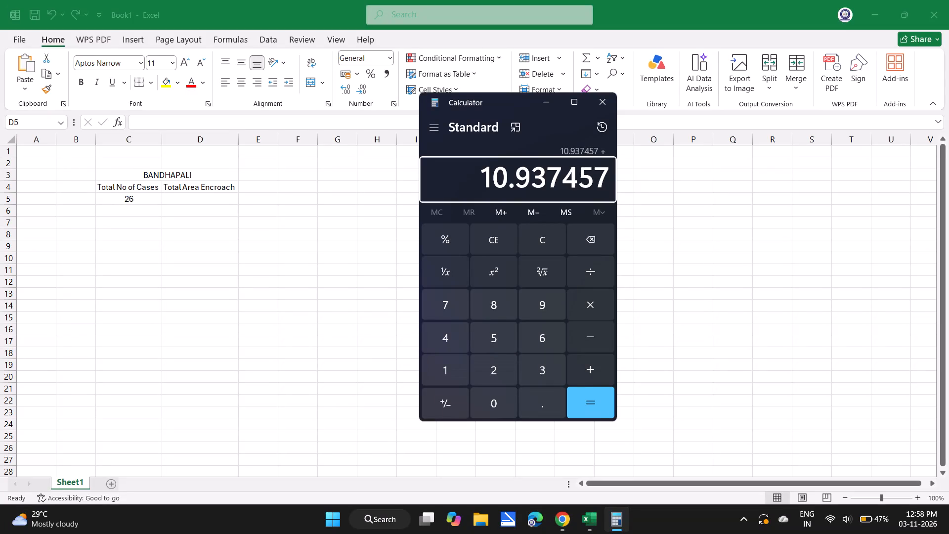
Continue the running sum with the areas 0.01, 0.01, 0.02 and 0.01.
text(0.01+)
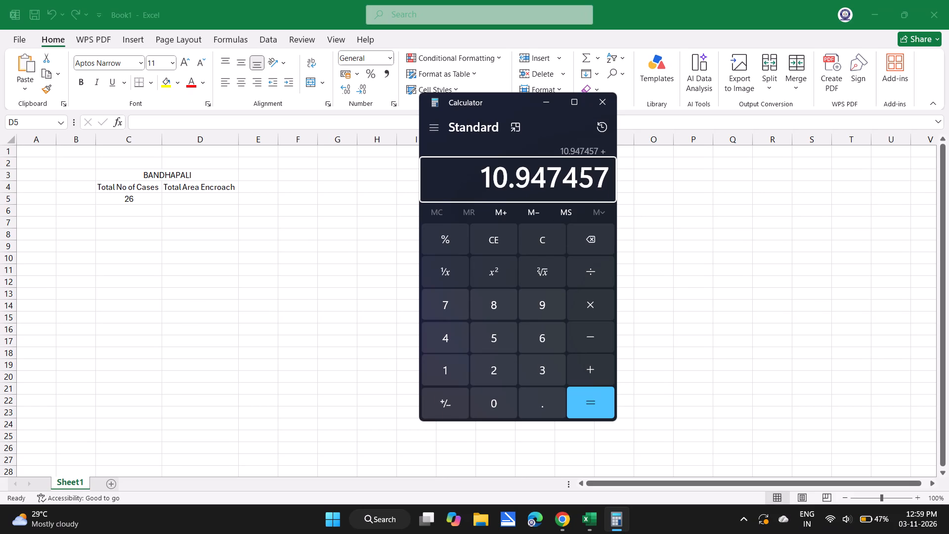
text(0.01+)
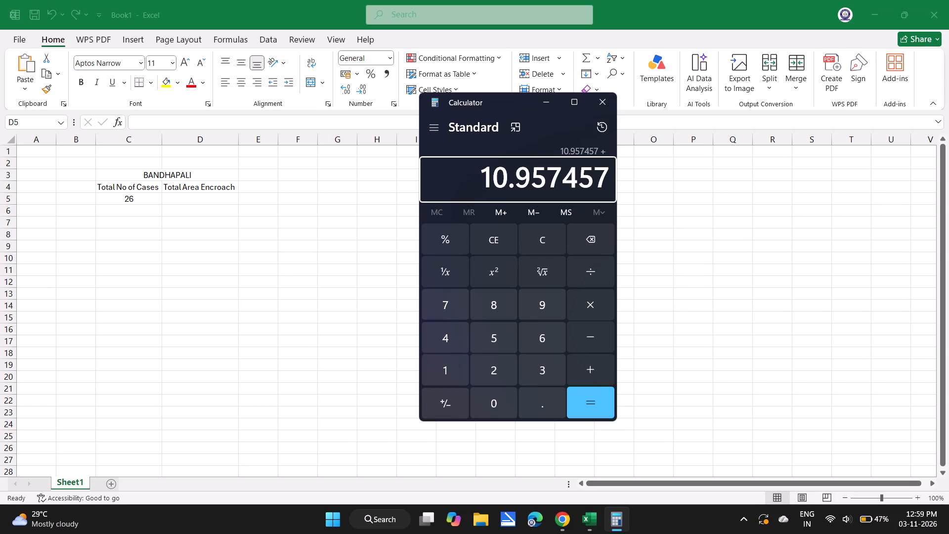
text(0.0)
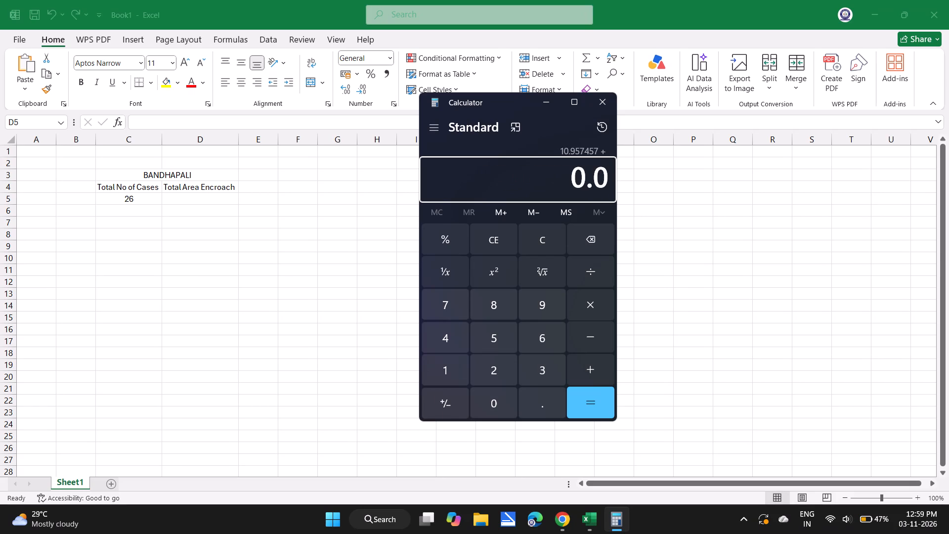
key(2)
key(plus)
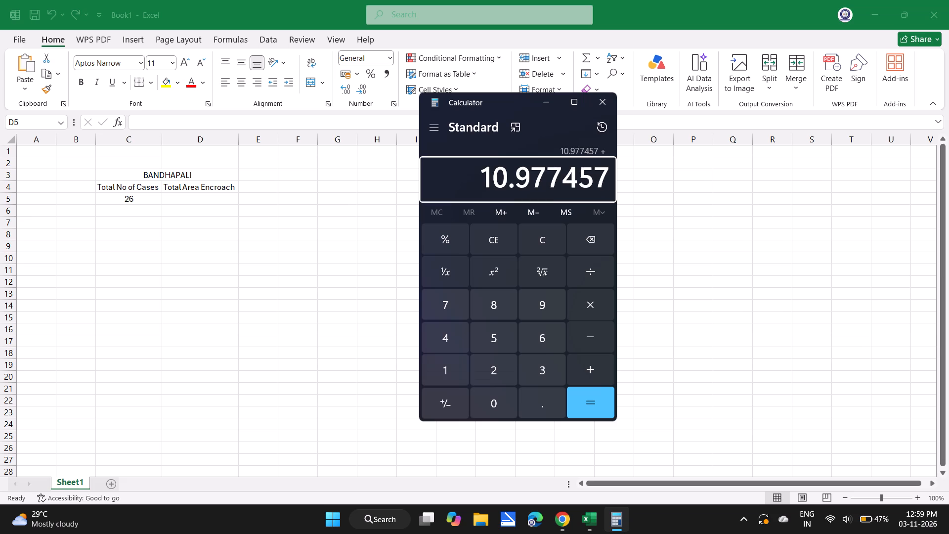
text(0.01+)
Add the last areas 0.055, 0.03, 0.16 and 0.38 and calculate the final total.
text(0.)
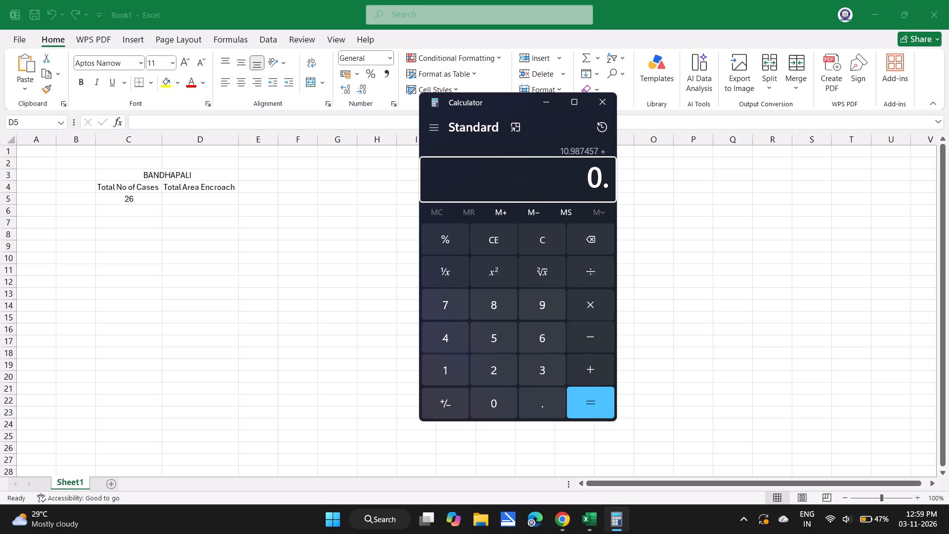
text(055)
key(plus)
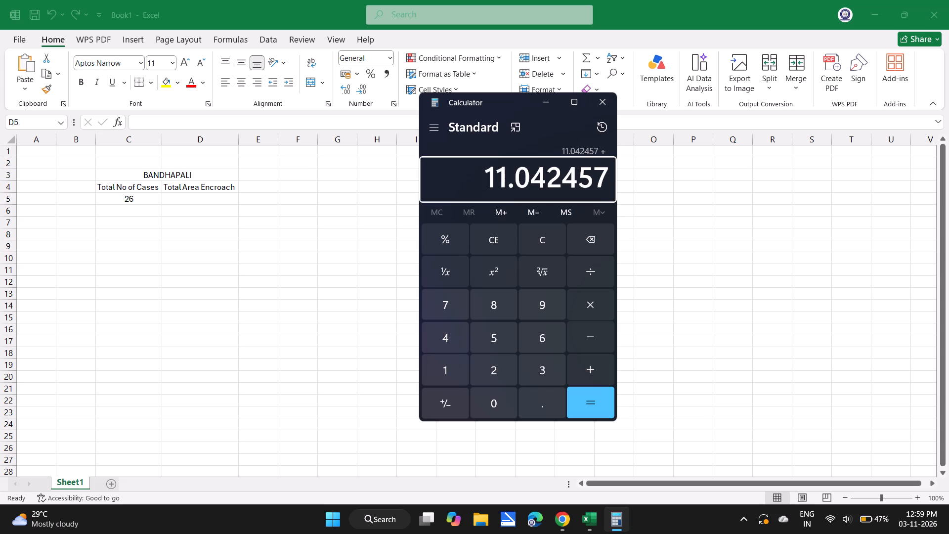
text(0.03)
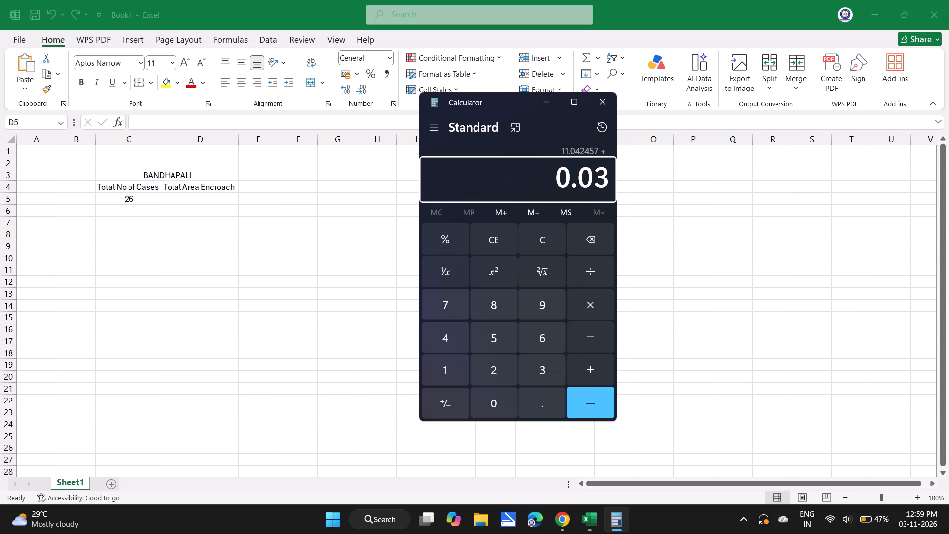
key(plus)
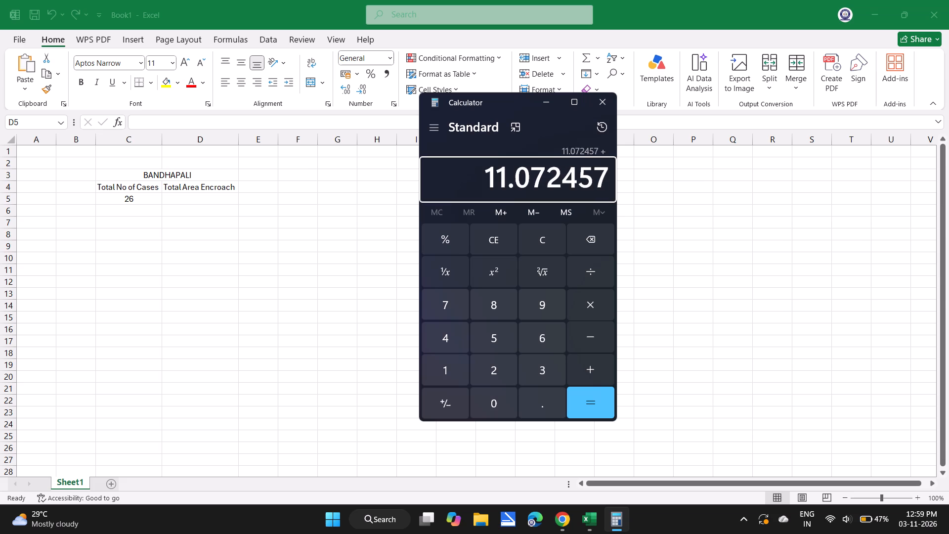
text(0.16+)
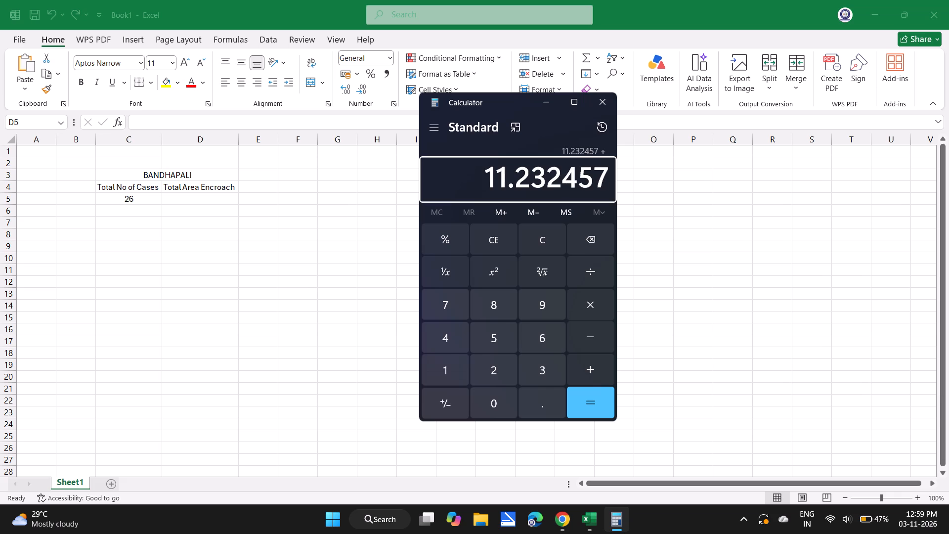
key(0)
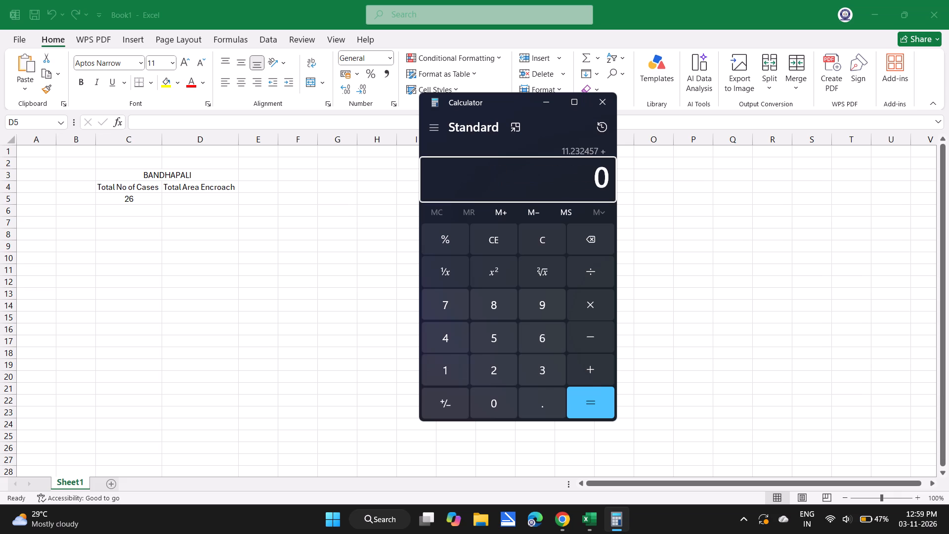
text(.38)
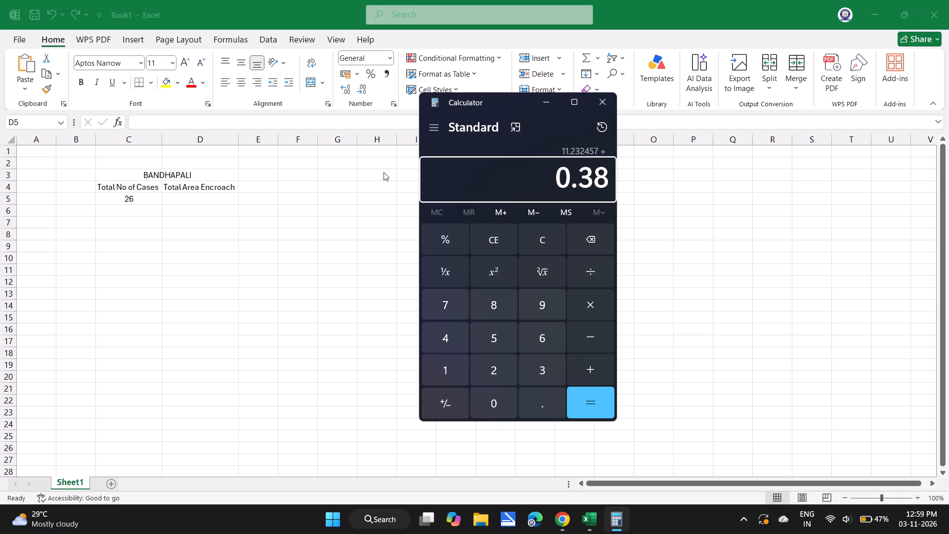
click(589, 400)
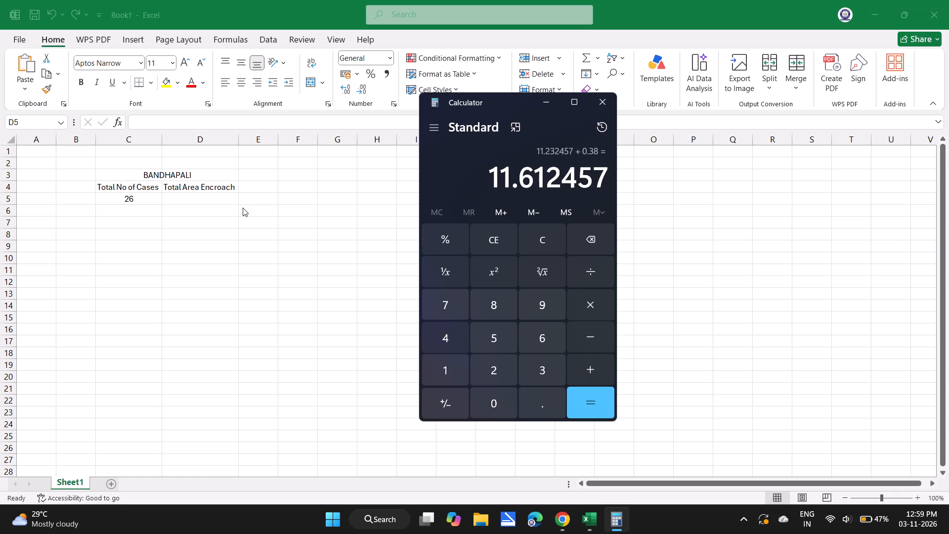
Select cell D5 under Total Area Encroach in Excel and bring Calculator back to read the total.
click(204, 199)
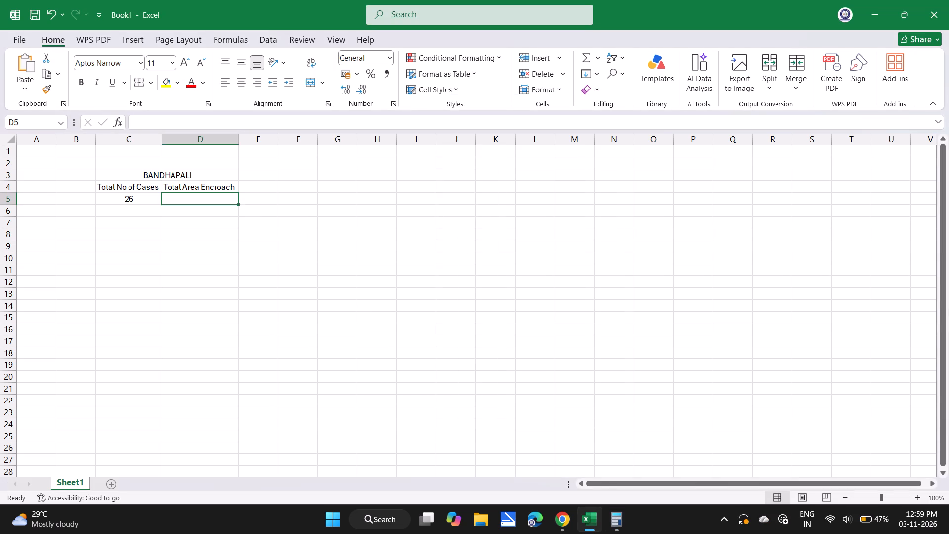
click(621, 524)
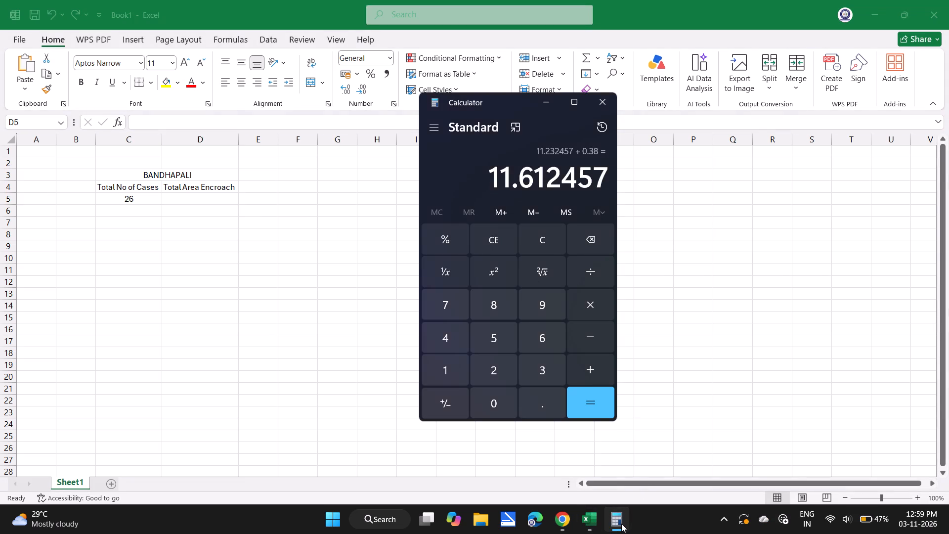
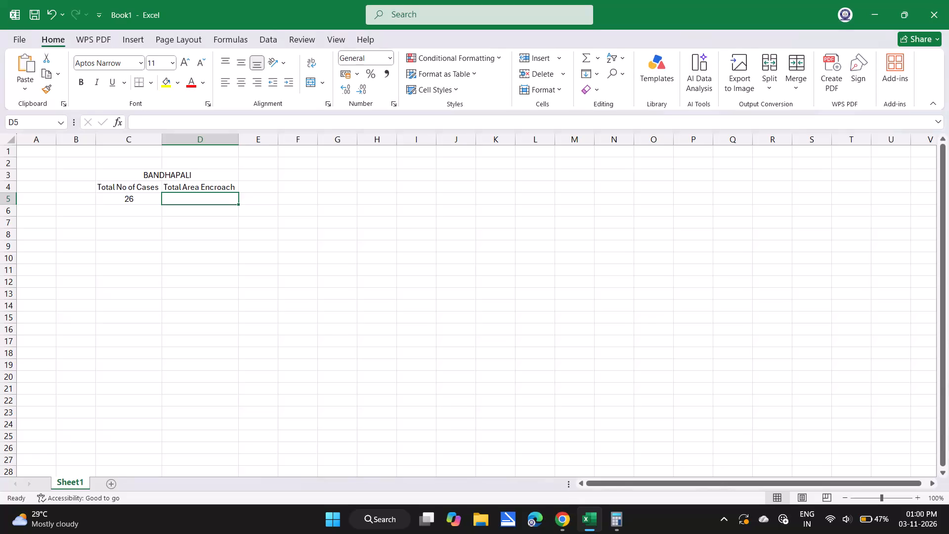
Enter 11.612457 as the Total Area Encroach value in cell D5.
text(11.)
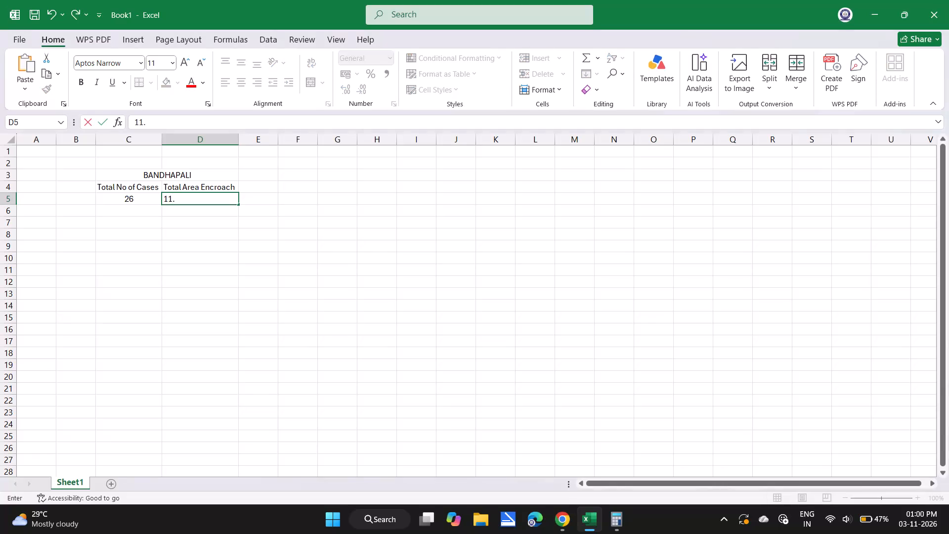
text(6124)
text(57)
click(211, 228)
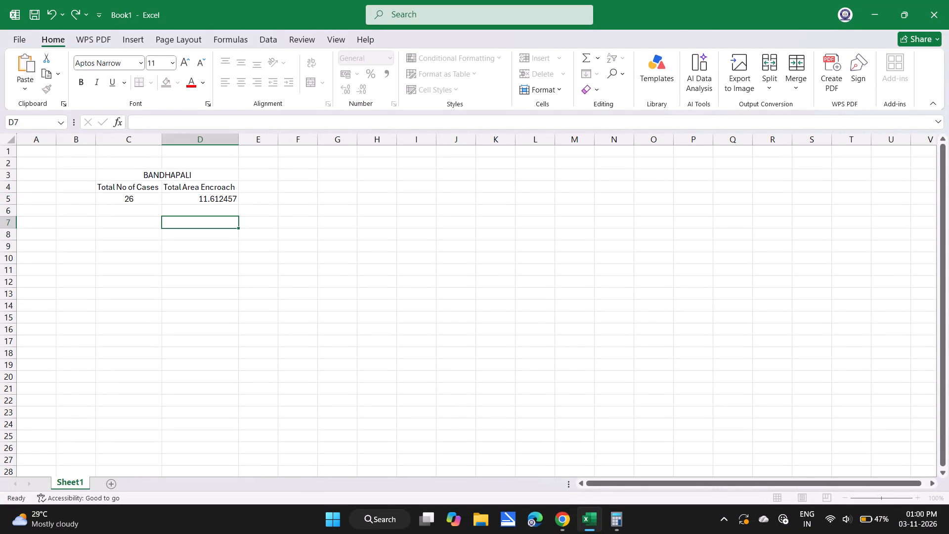
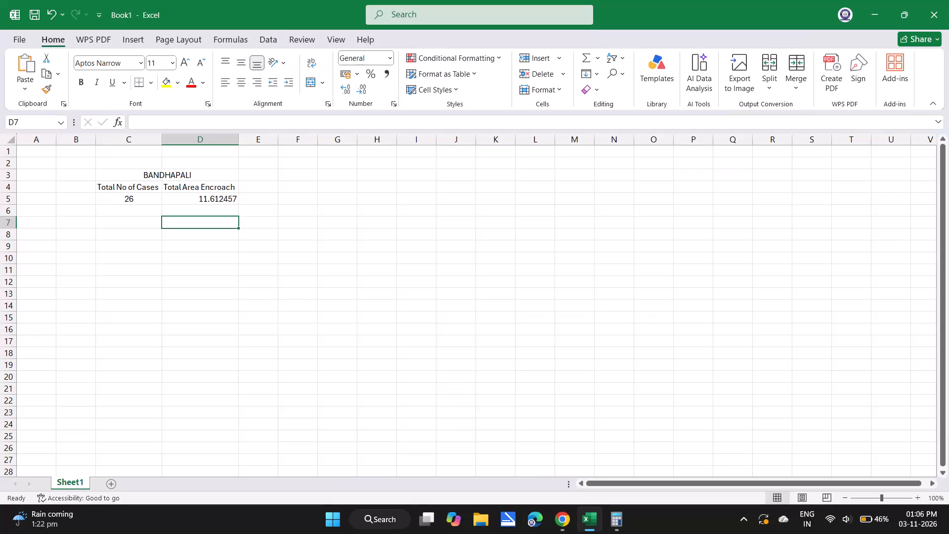
Replace the Total Area Encroach value in cell D5 with 11.552457.
click(230, 198)
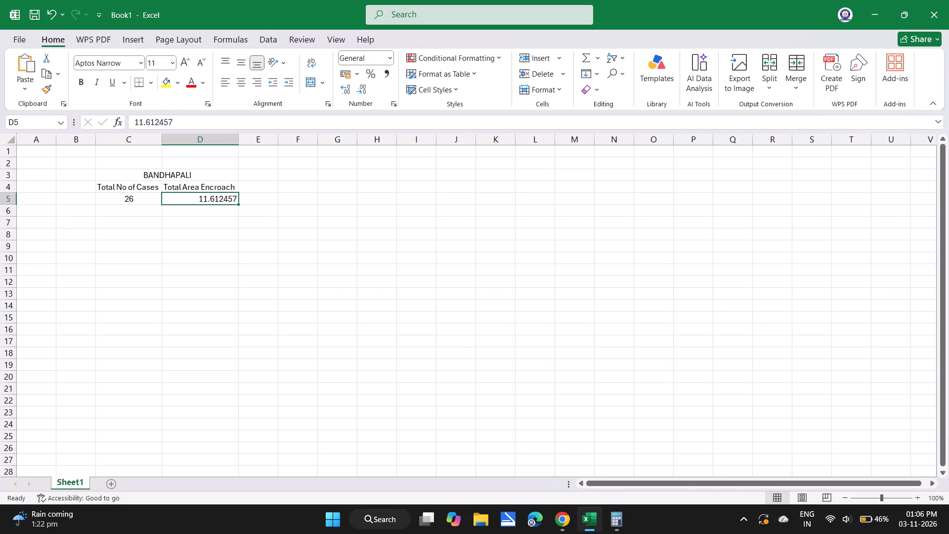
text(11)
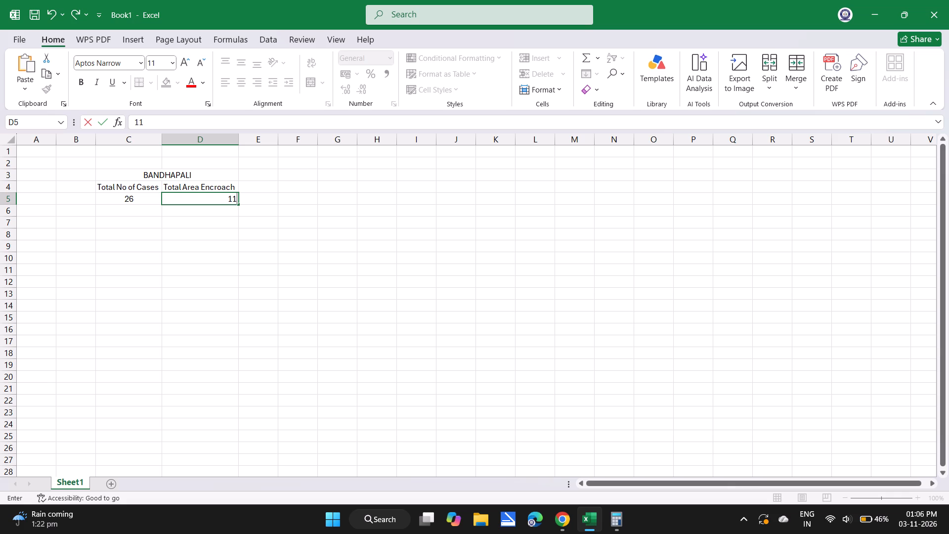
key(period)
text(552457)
click(218, 244)
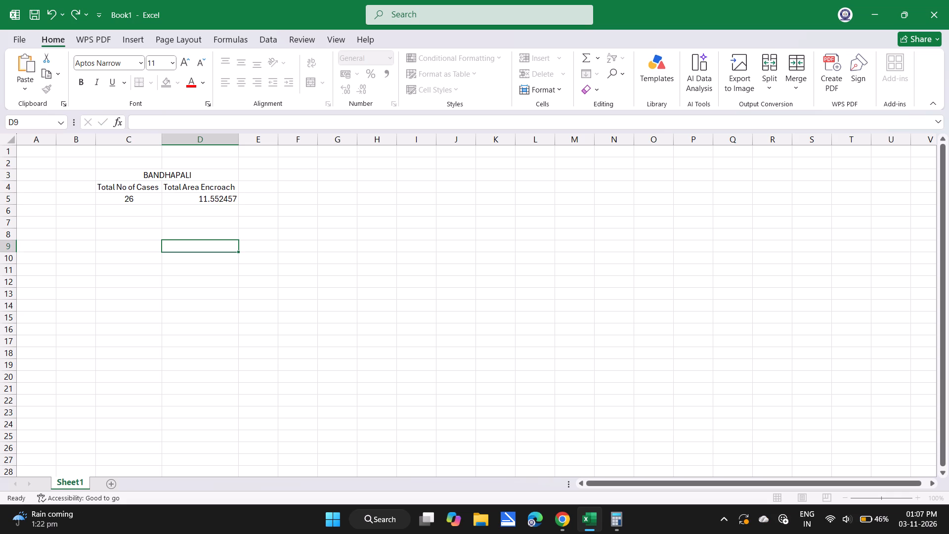
Center the Total Area Encroach value horizontally in cell D5.
click(208, 197)
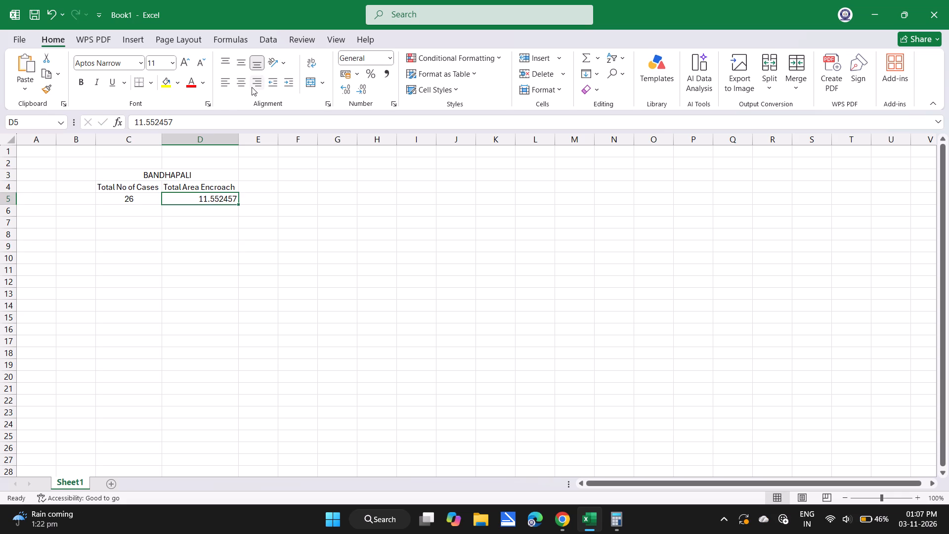
click(245, 87)
click(263, 333)
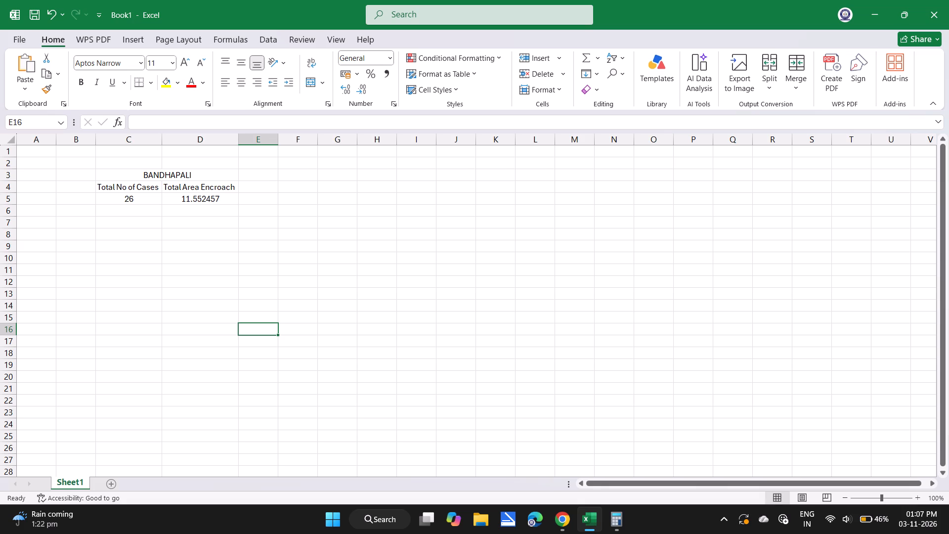
Apply All Borders to the BANDHAPALI table, cells C3 to D5.
drag(133, 177, 162, 190)
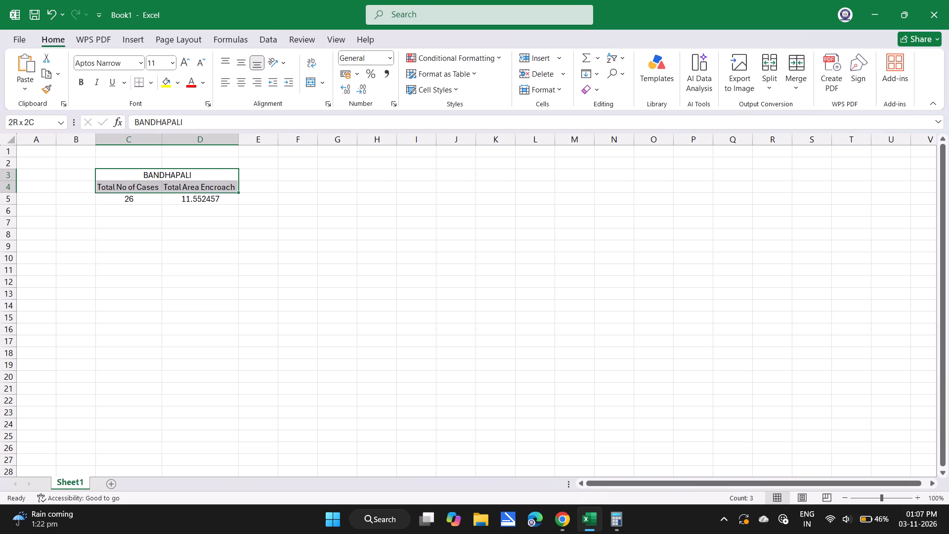
drag(162, 190, 159, 203)
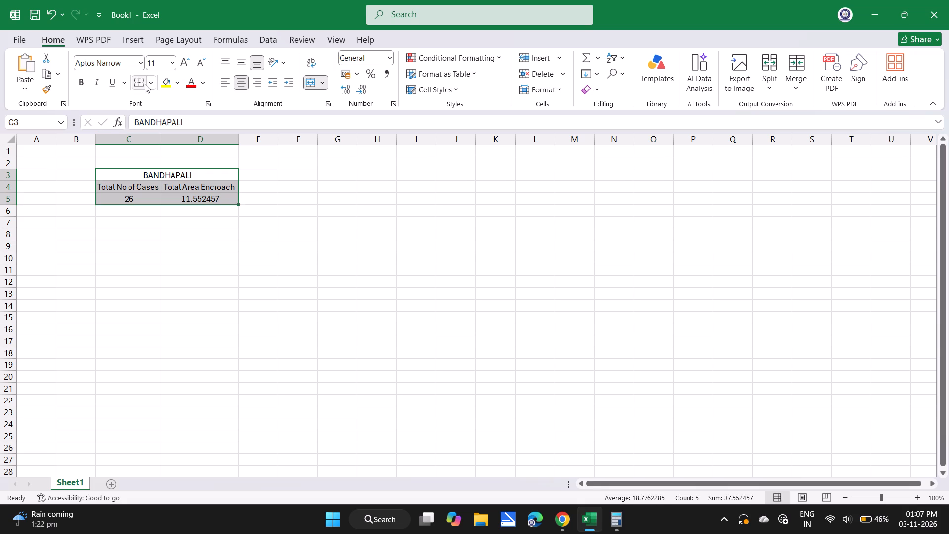
click(151, 85)
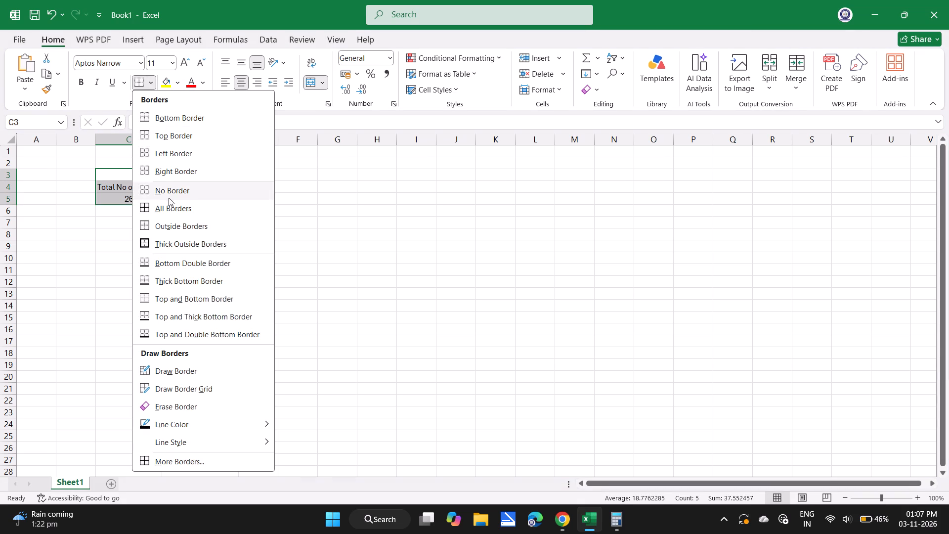
click(169, 202)
click(167, 240)
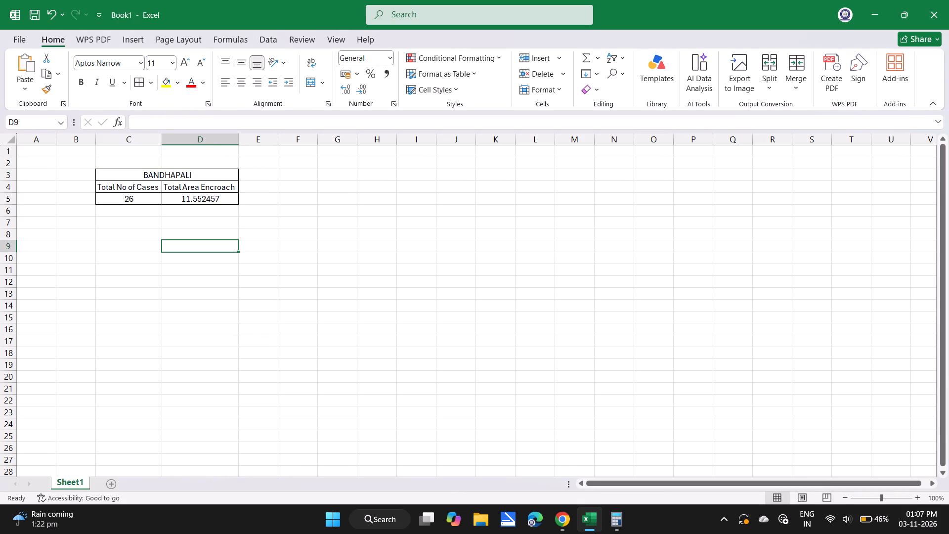
Merge and center cells C7 and D7 below the BANDHAPALI table.
drag(141, 225, 173, 225)
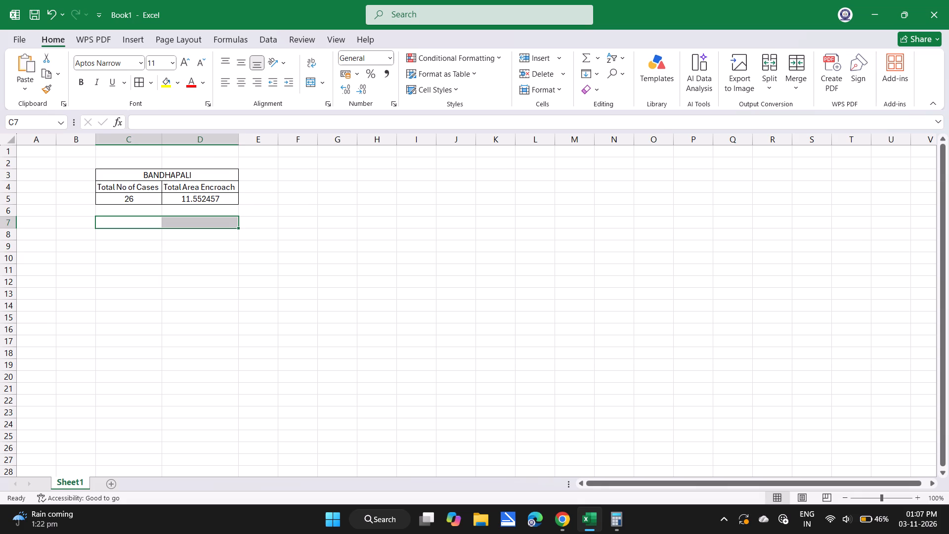
click(308, 83)
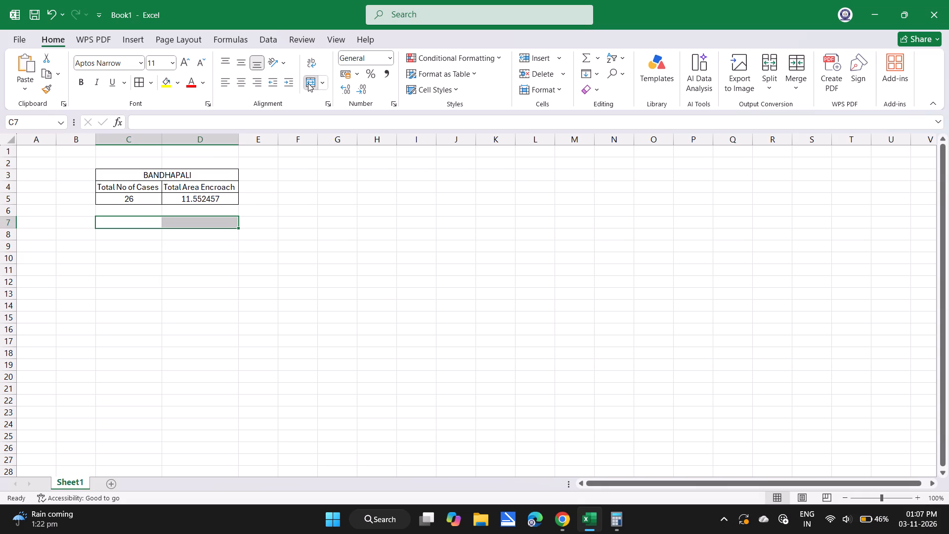
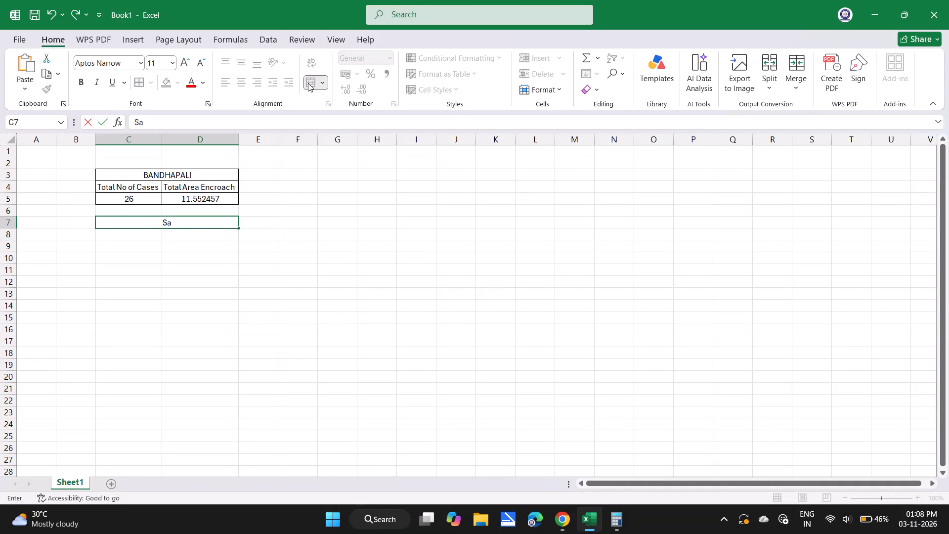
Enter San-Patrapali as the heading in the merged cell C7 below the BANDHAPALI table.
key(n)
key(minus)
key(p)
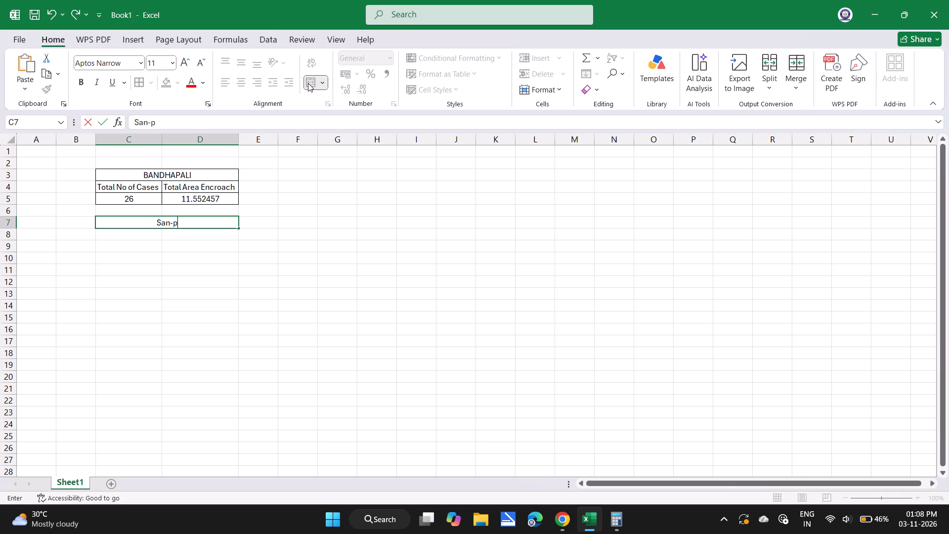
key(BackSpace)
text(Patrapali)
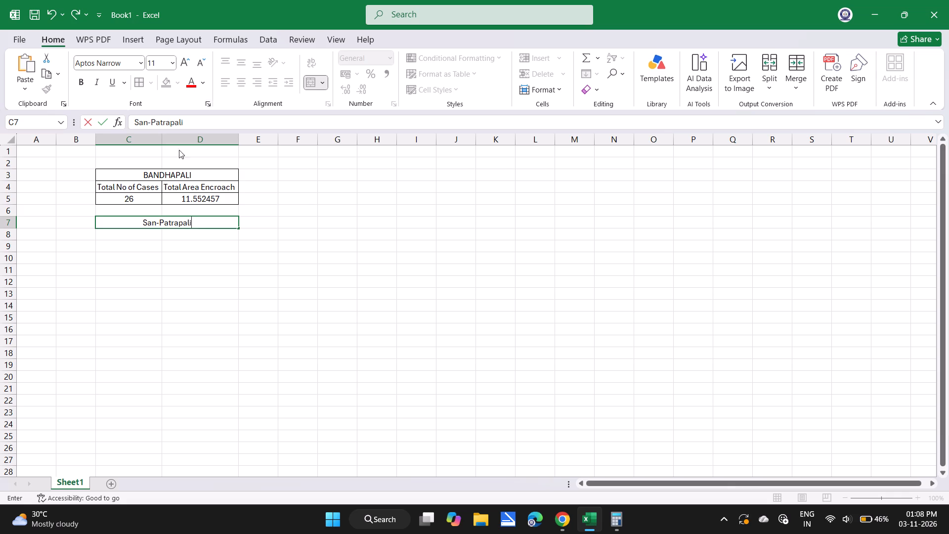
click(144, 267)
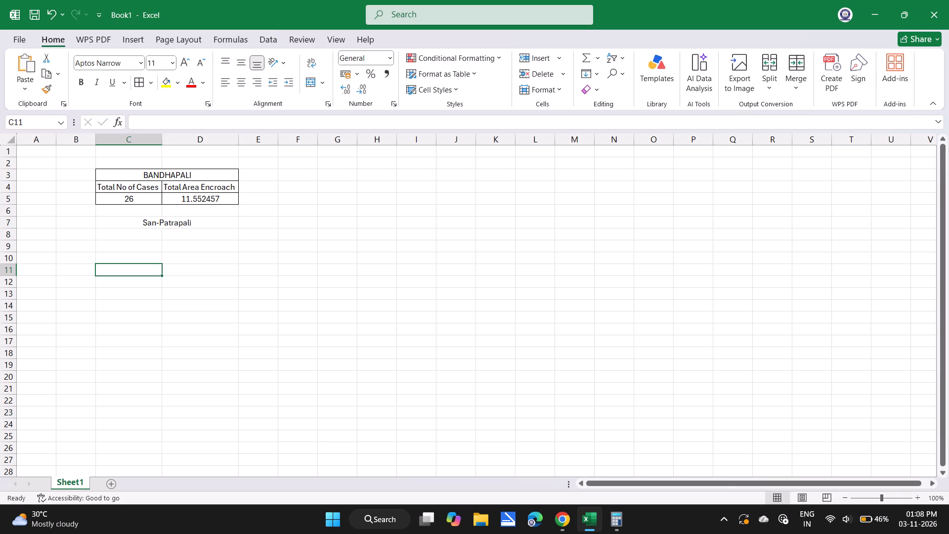
Replace the heading in merged cell C7 with SAN-PATRAPALI in capitals.
click(141, 223)
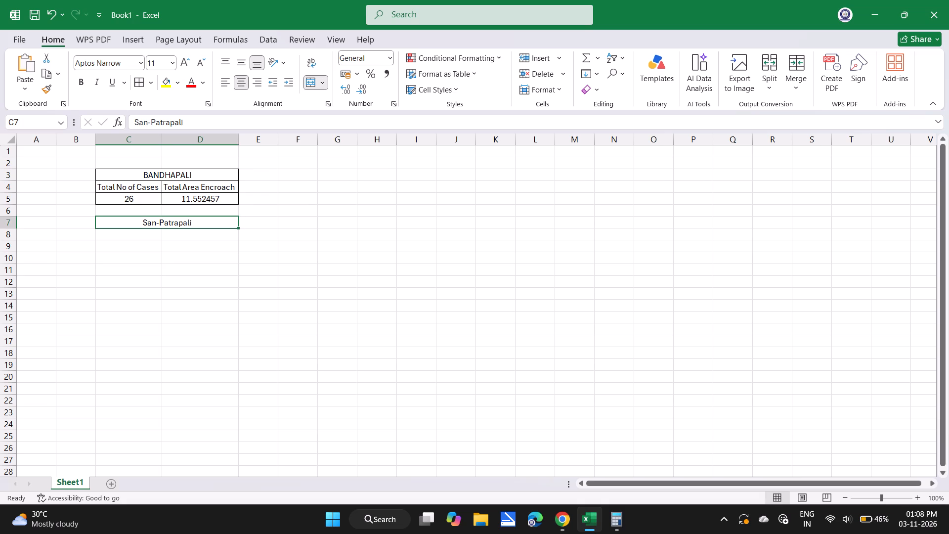
text(SAN)
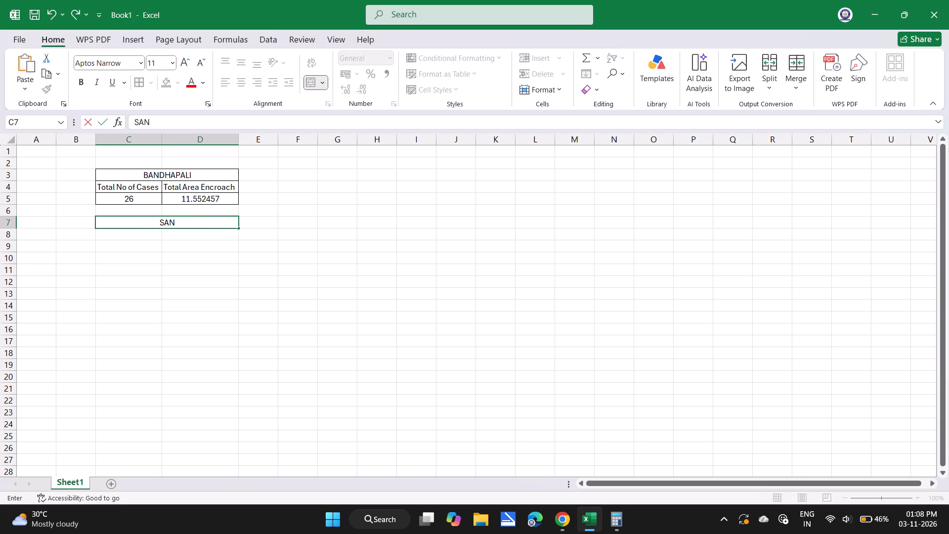
text(-PATRAPALI)
click(142, 234)
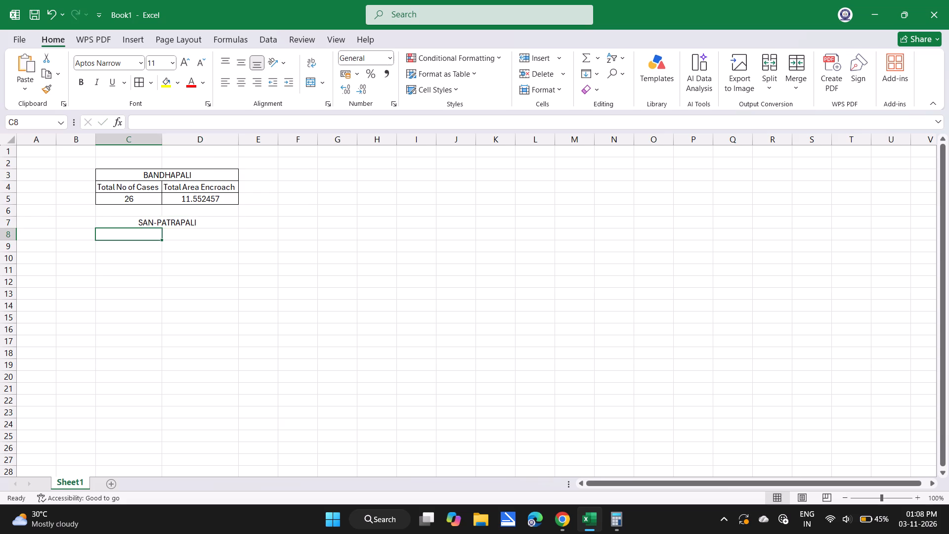
Copy the Total No of Cases and Total Area Encroach headers from C4:D4 to C8:D8 under the SAN-PATRAPALI heading.
drag(123, 188, 180, 185)
key(ctrl+c)
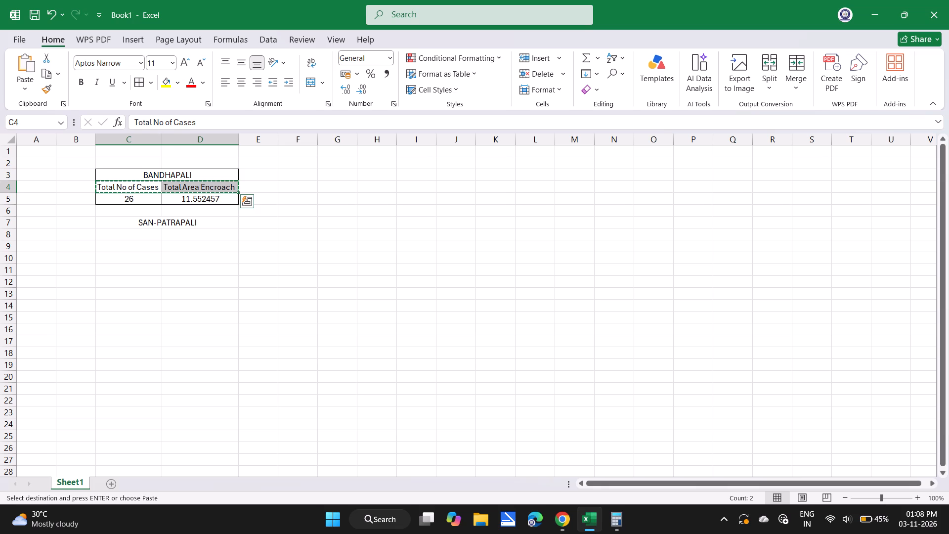
click(139, 232)
key(ctrl+v)
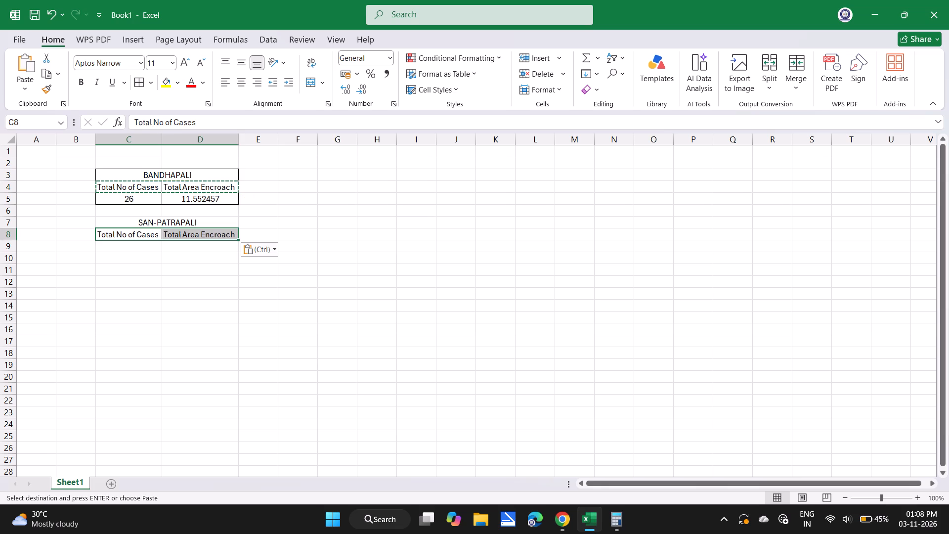
Enter 11 as the SAN-PATRAPALI Total No of Cases in cell C9.
click(140, 250)
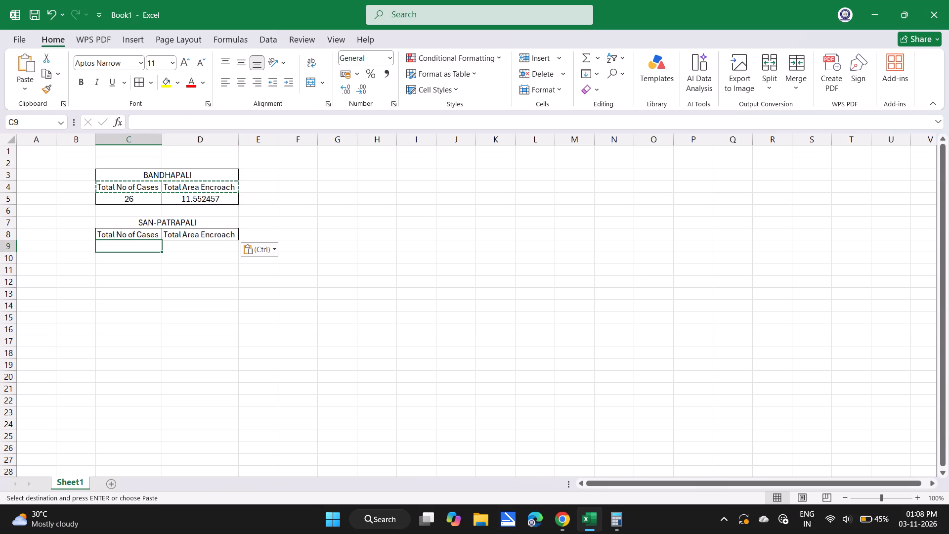
text(11)
key(Right)
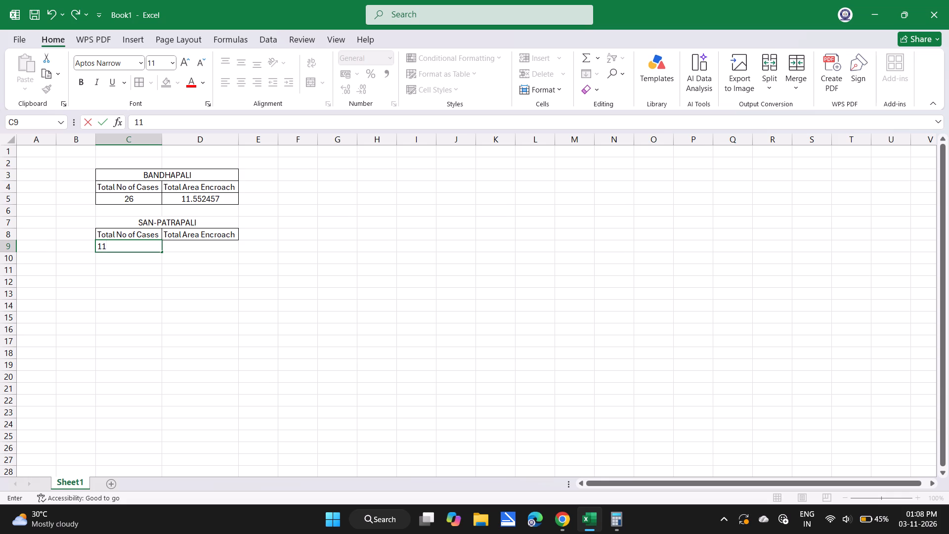
Center cells C9 and D9 of the SAN-PATRAPALI block horizontally.
click(140, 249)
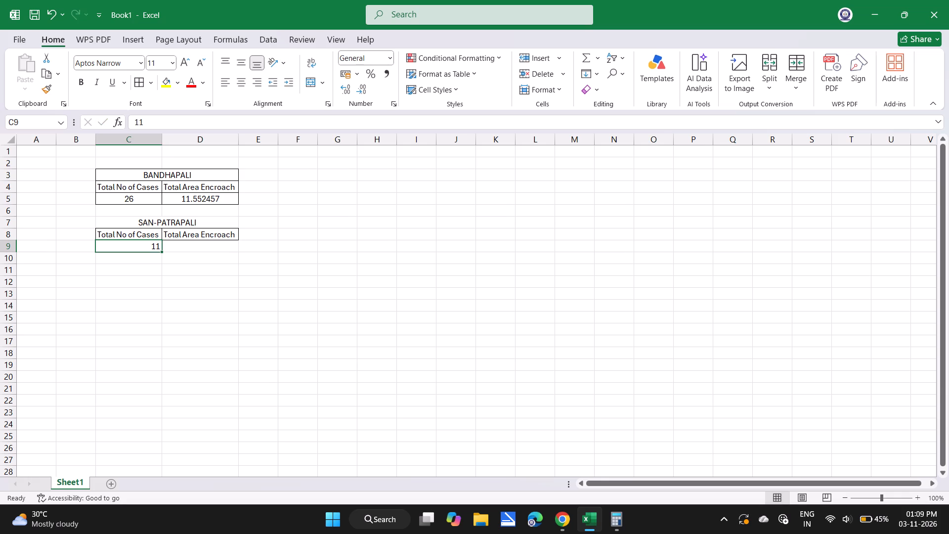
click(241, 84)
click(216, 248)
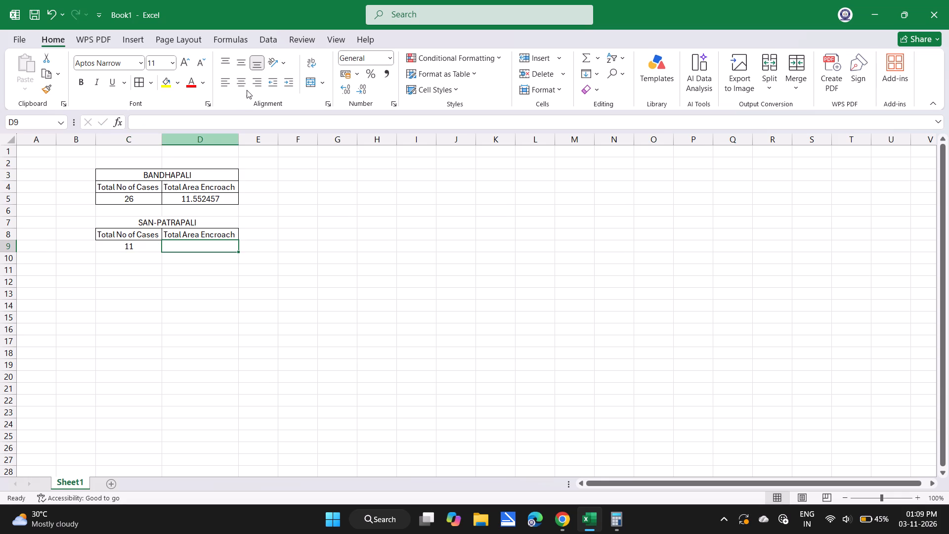
click(245, 87)
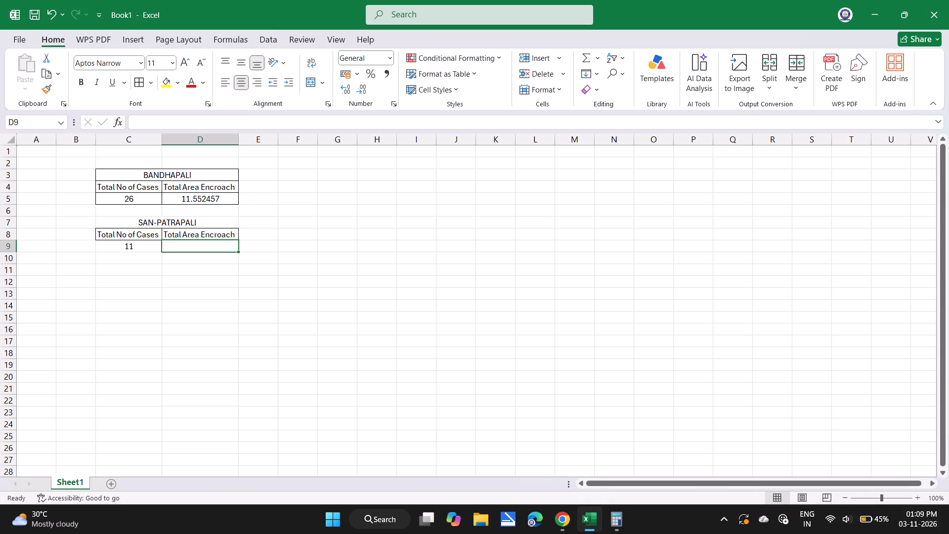
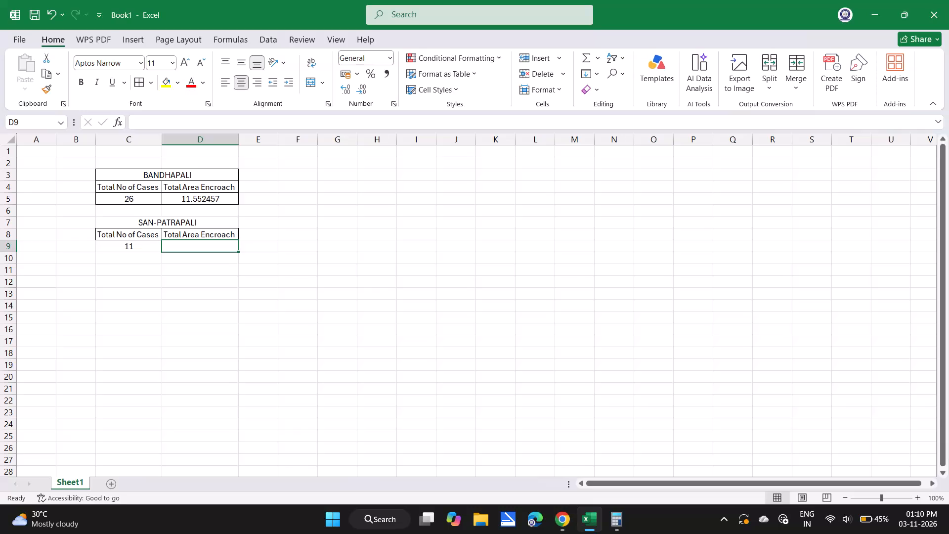
Change the Total Area Encroach headers in cells D4 and D8 to Total Area Encroached.
double_click(235, 188)
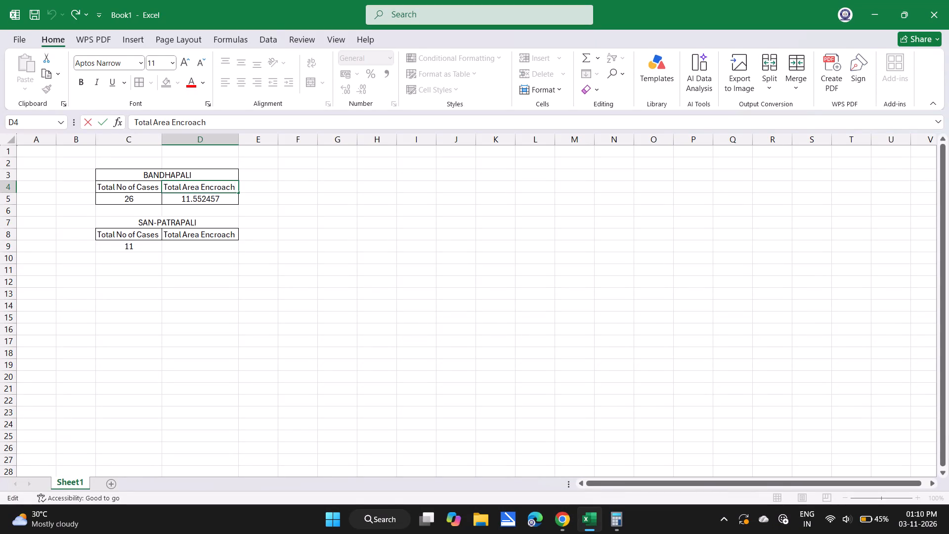
text(ed)
click(237, 234)
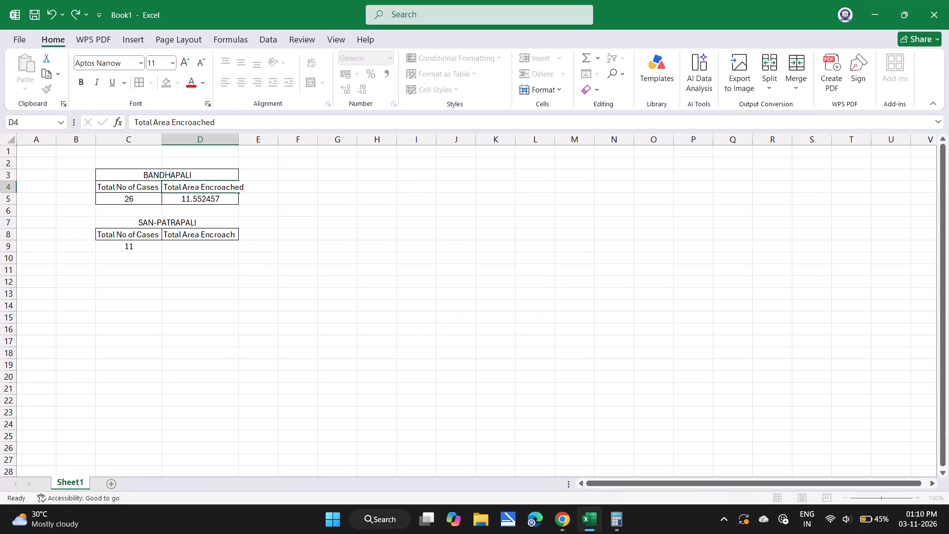
double_click(235, 234)
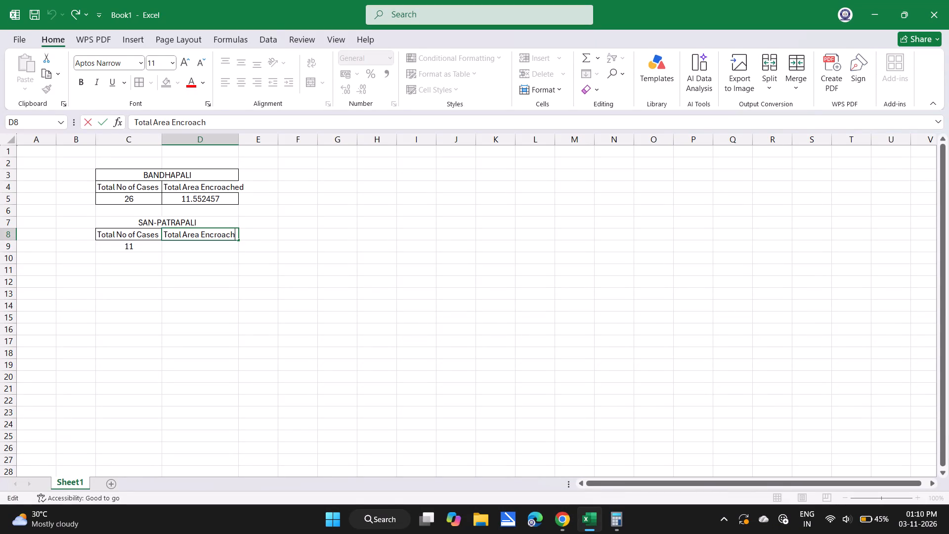
text(ed)
click(236, 257)
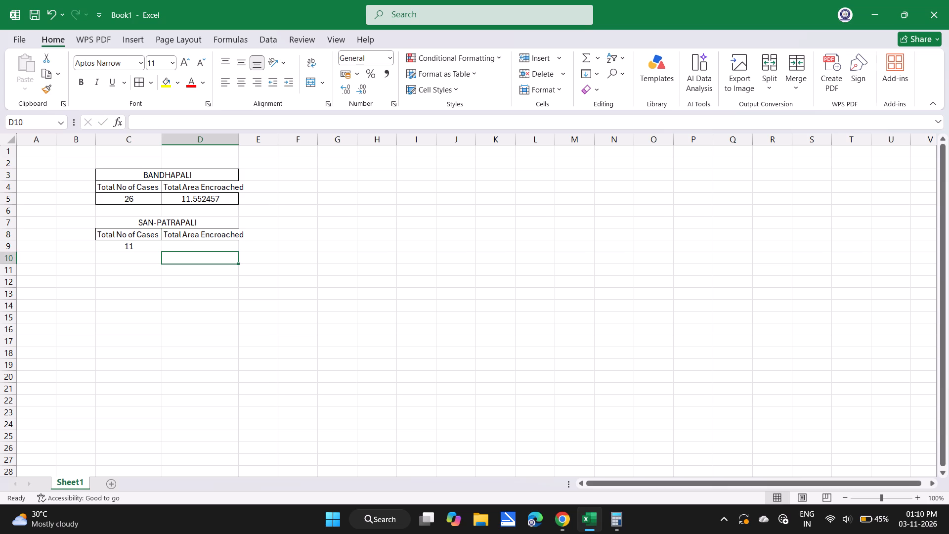
AutoFit the width of column D to its longest header text.
double_click(237, 142)
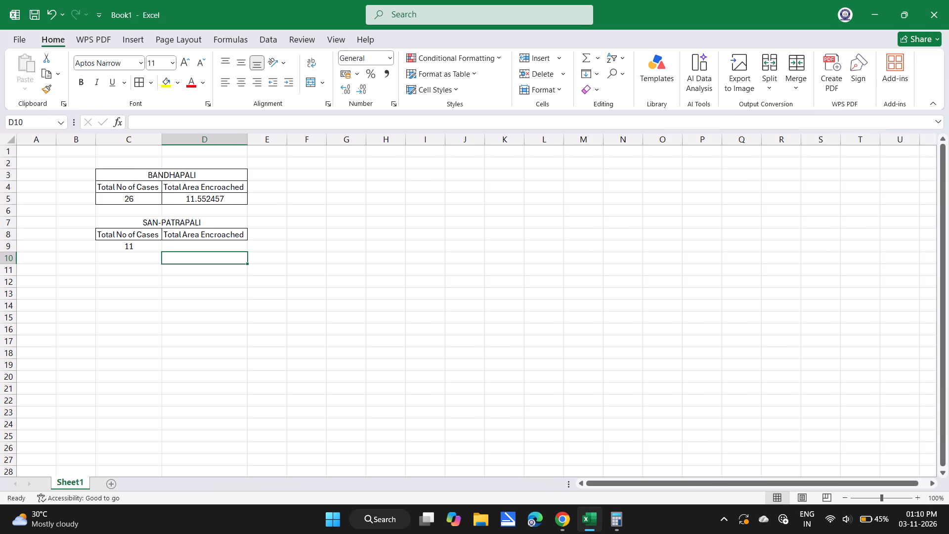
Enter 15.59 as the SAN-PATRAPALI Total Area Encroached in cell D9.
click(210, 246)
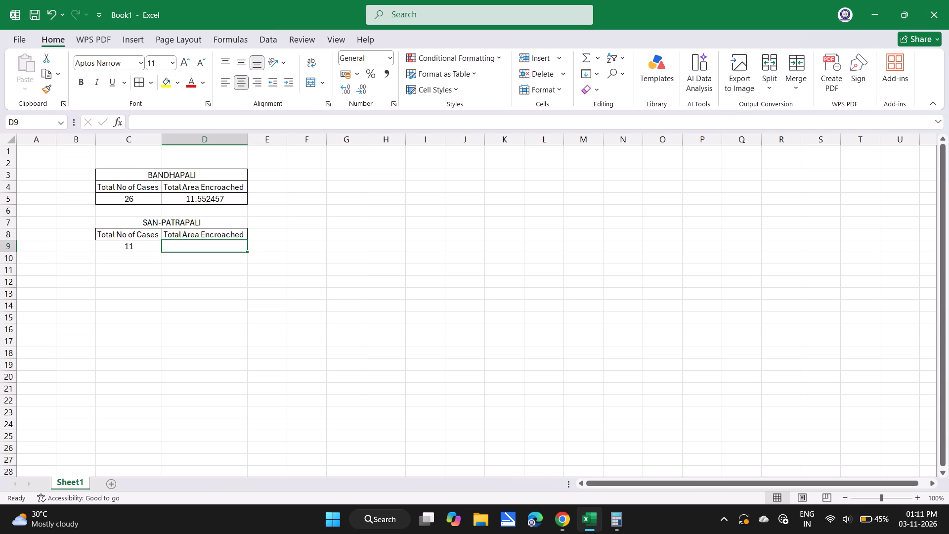
text(15)
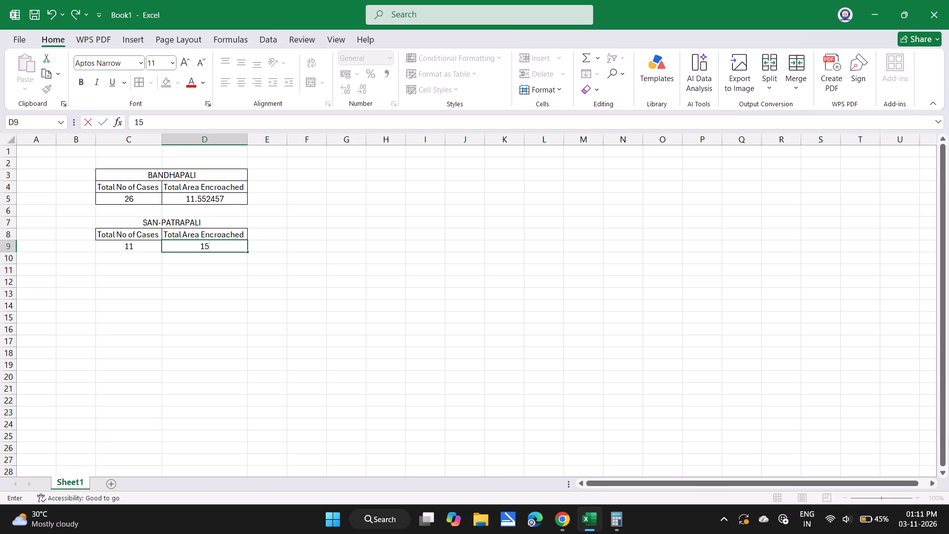
key(period)
text(59)
Apply all borders to the SAN-PATRAPALI table in cells C7:D9.
drag(135, 226, 156, 246)
click(137, 80)
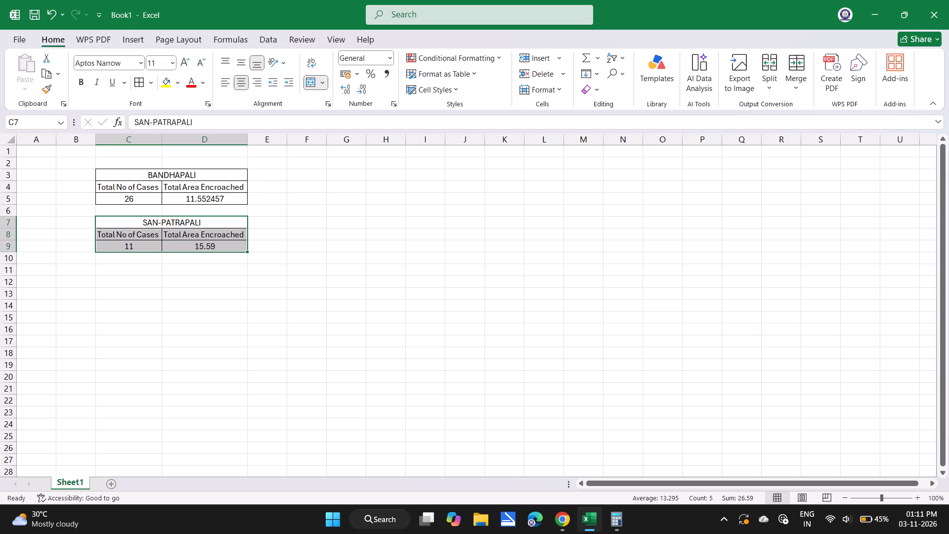
Select cells C11:D11 below the SAN-PATRAPALI table for the heading of another village block.
drag(137, 272, 172, 271)
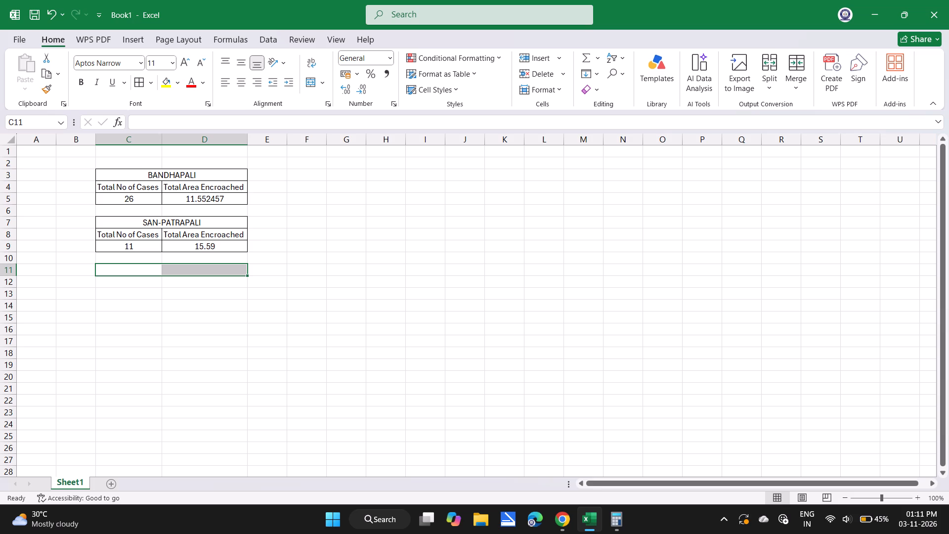
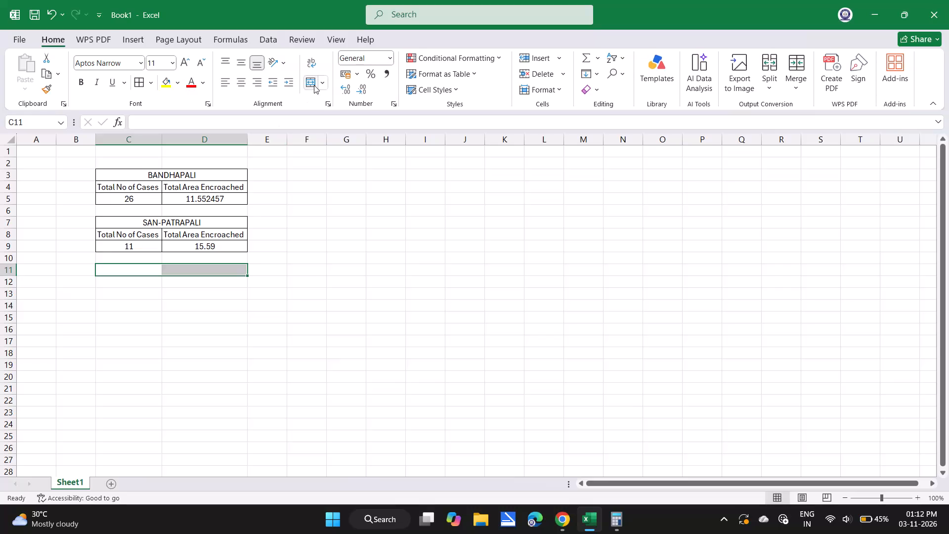
Merge and center cells C11:D11 and enter the village heading NIALIPALI.
click(313, 84)
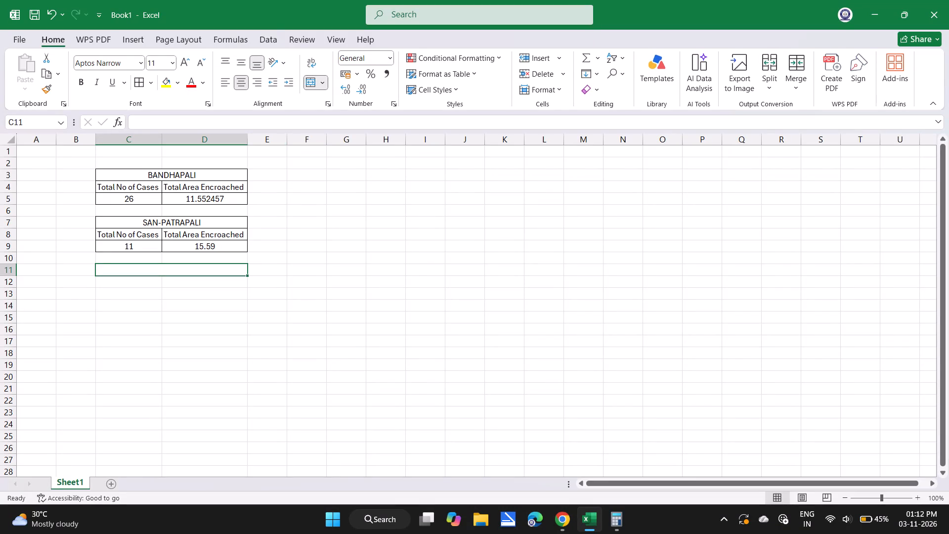
text(NIALIPALI)
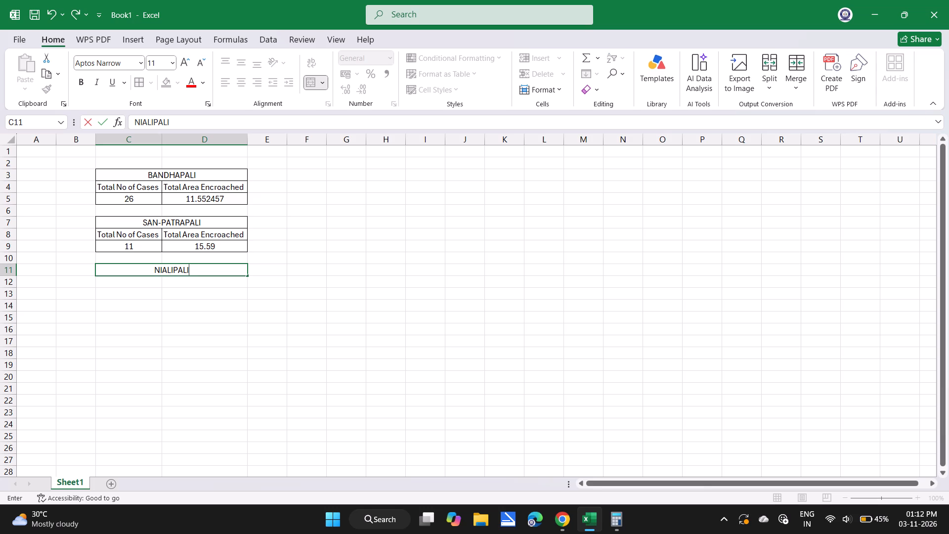
Copy the Total No of Cases and Total Area Encroached headers from C8:D8 to C12:D12 under the NIALIPALI heading.
drag(114, 234, 187, 231)
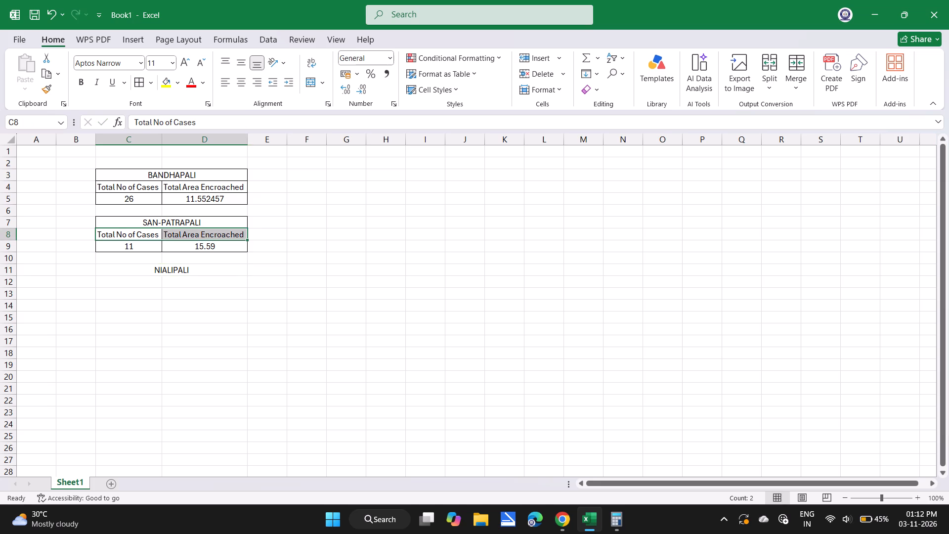
key(ctrl+c)
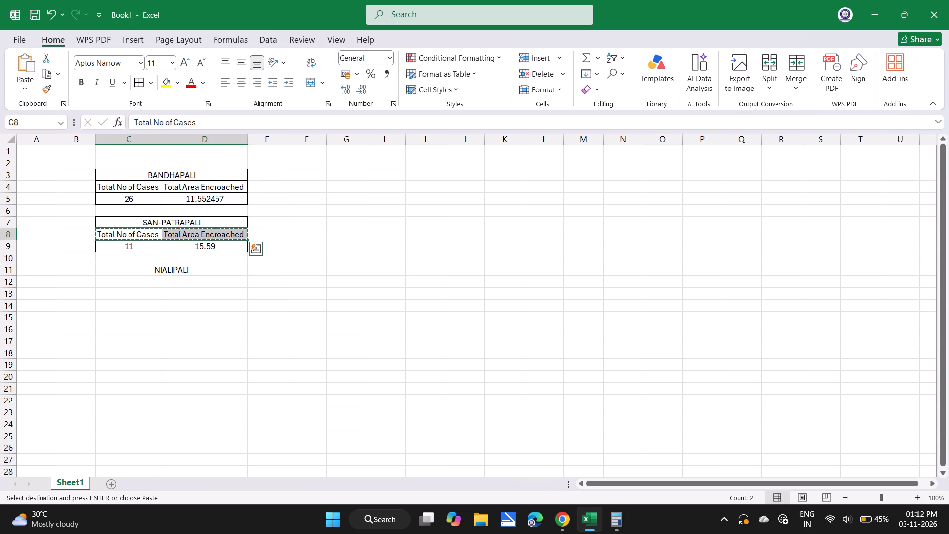
click(152, 281)
key(ctrl+v)
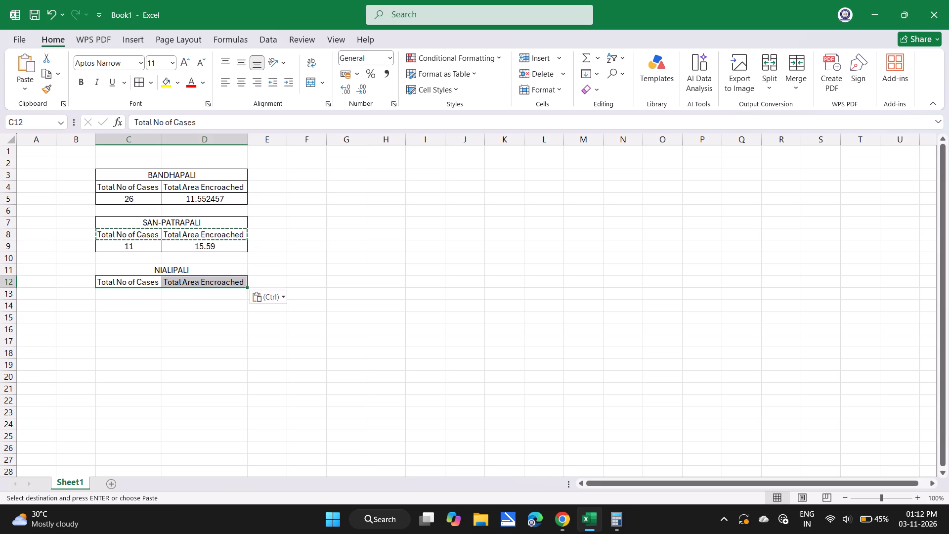
Enter 23 as the NIALIPALI Total No of Cases in cell C13 and center it horizontally.
click(146, 297)
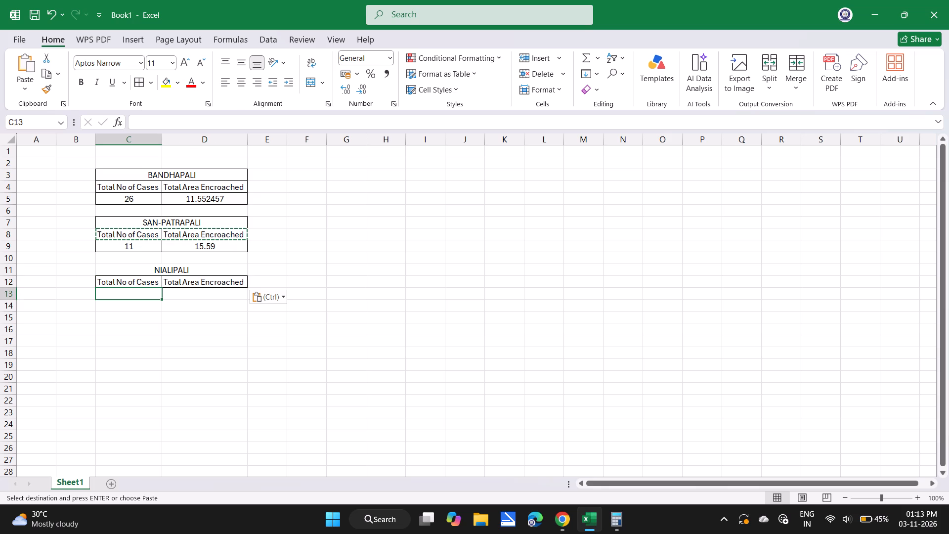
text(23)
click(196, 296)
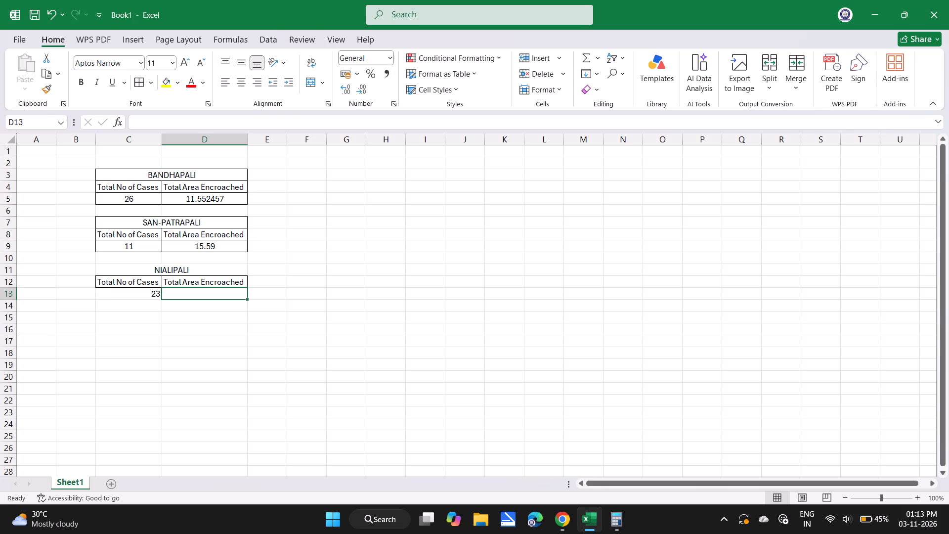
click(141, 294)
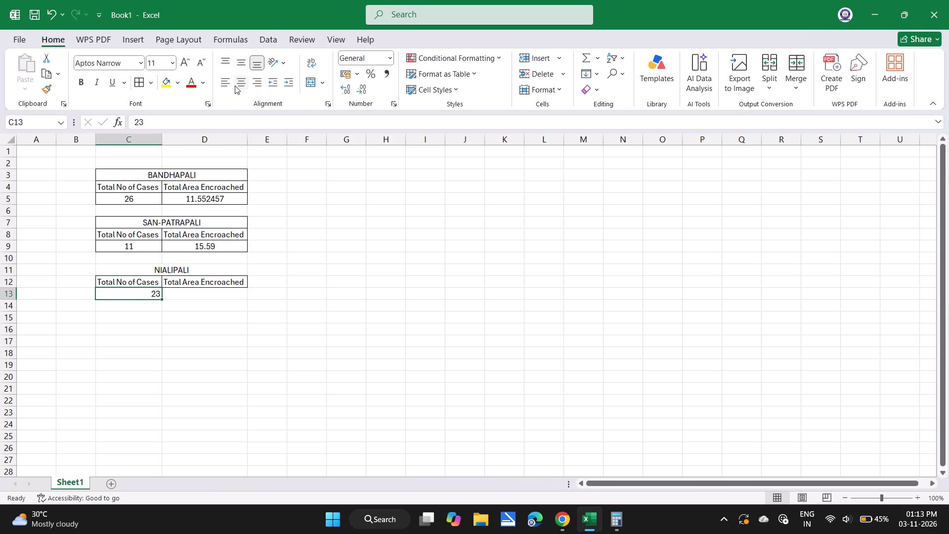
click(236, 84)
Select cell D13 for the NIALIPALI Total Area Encroached value.
click(216, 291)
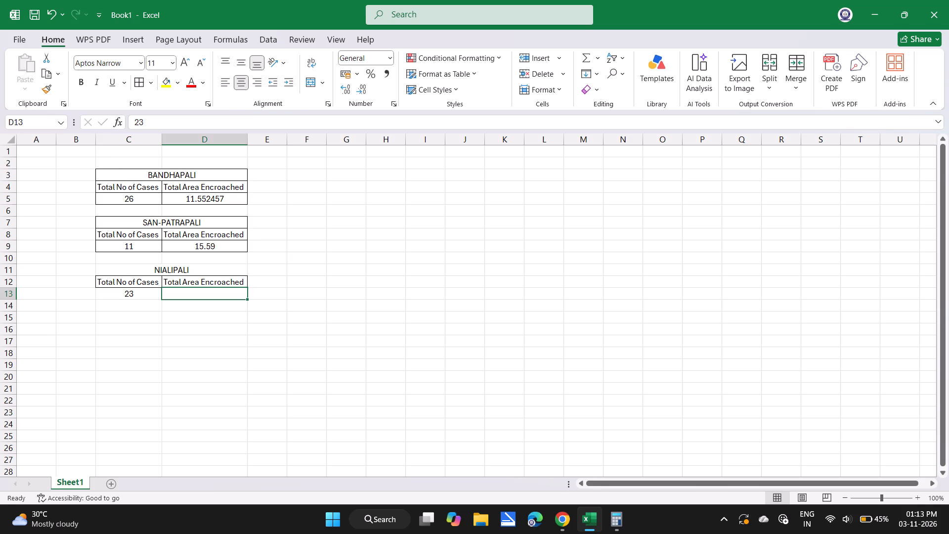
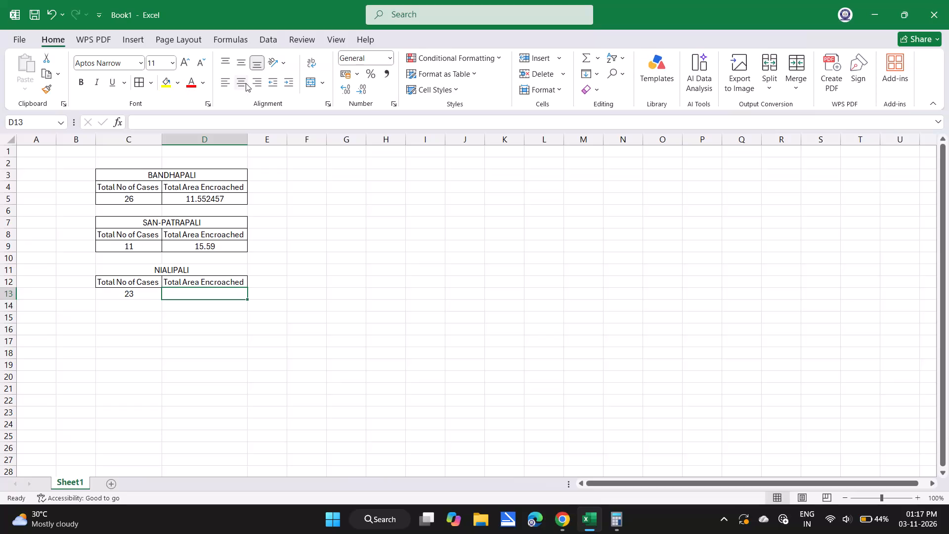
Center cell D13 horizontally and enter 20.33 as the NIALIPALI Total Area Encroached.
click(245, 83)
text(20.33)
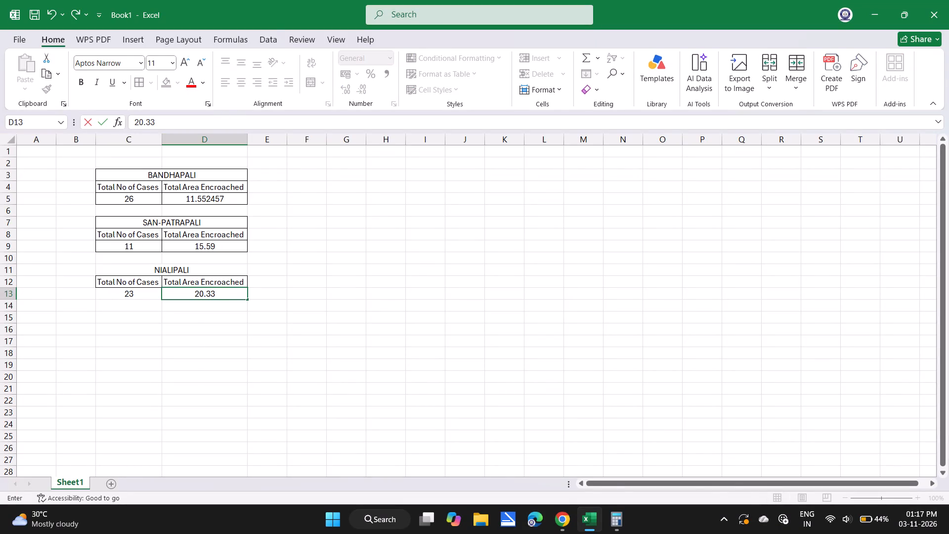
Apply all borders to the NIALIPALI table in cells C11:D13.
drag(144, 270, 153, 297)
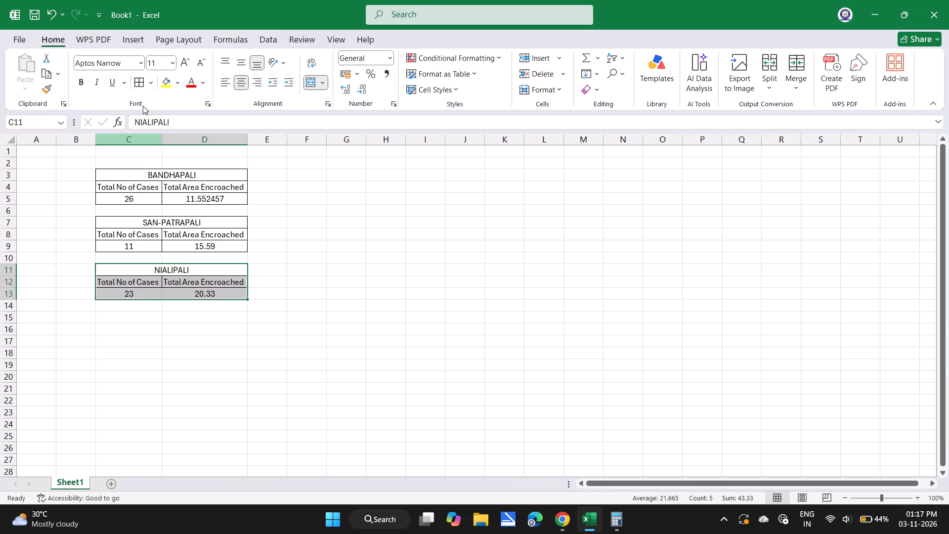
click(138, 81)
click(204, 347)
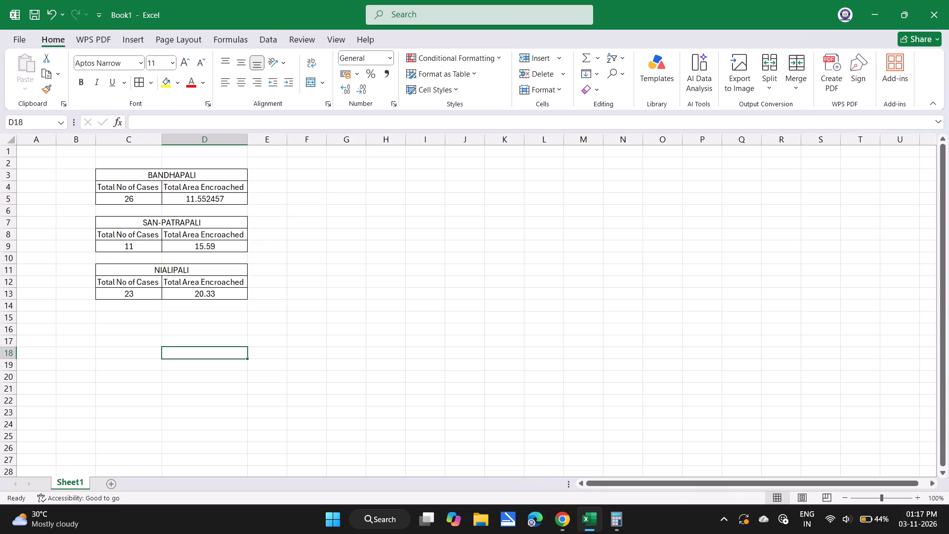
Merge and center cells C15:D15 and enter the village heading UJALPUR.
drag(145, 317, 175, 317)
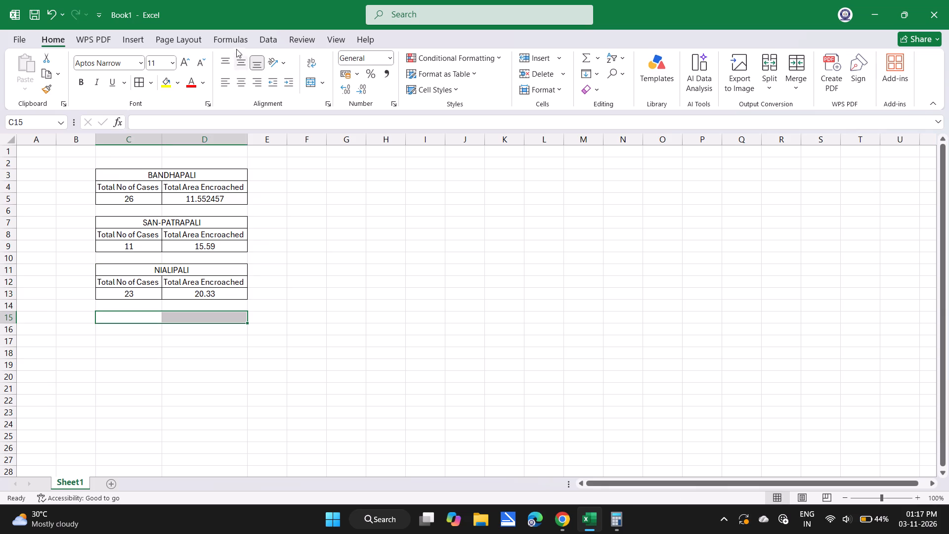
click(309, 80)
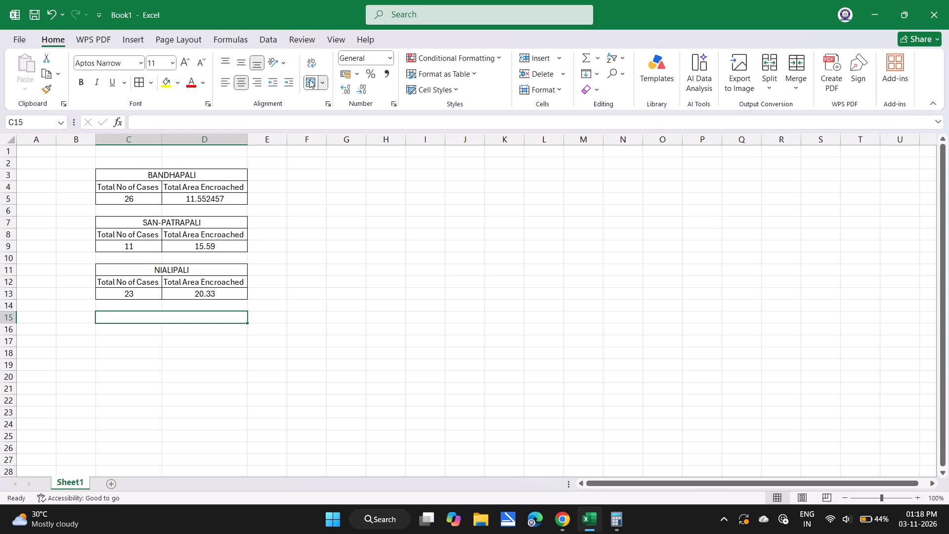
text(UJALPUR)
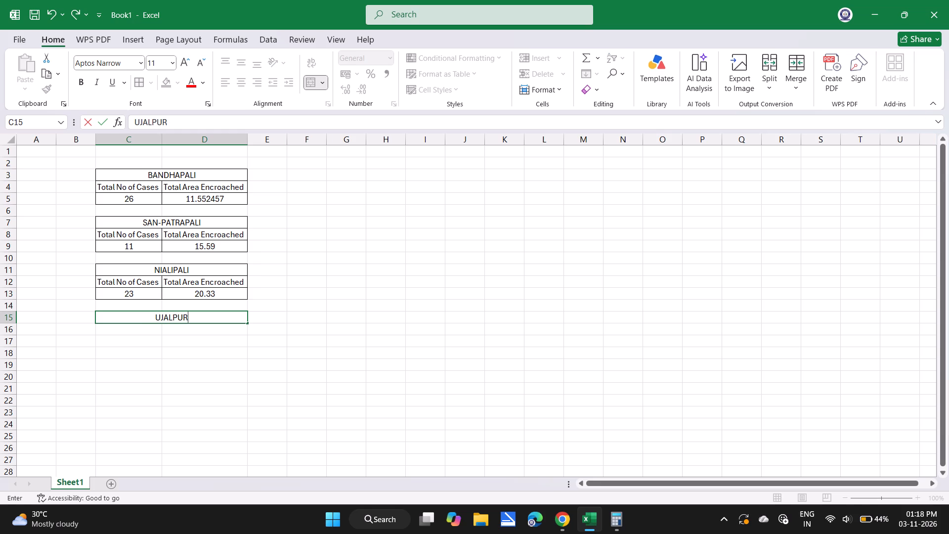
Copy the Total No of Cases and Total Area Encroached headers from C12:D12 to C16:D16 under the UJALPUR heading.
drag(132, 283, 179, 280)
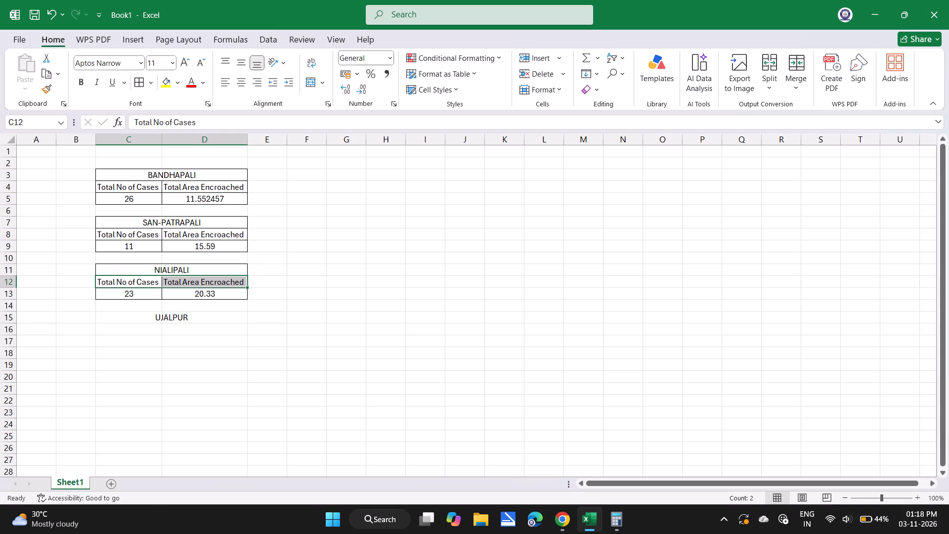
key(ctrl+c)
click(149, 329)
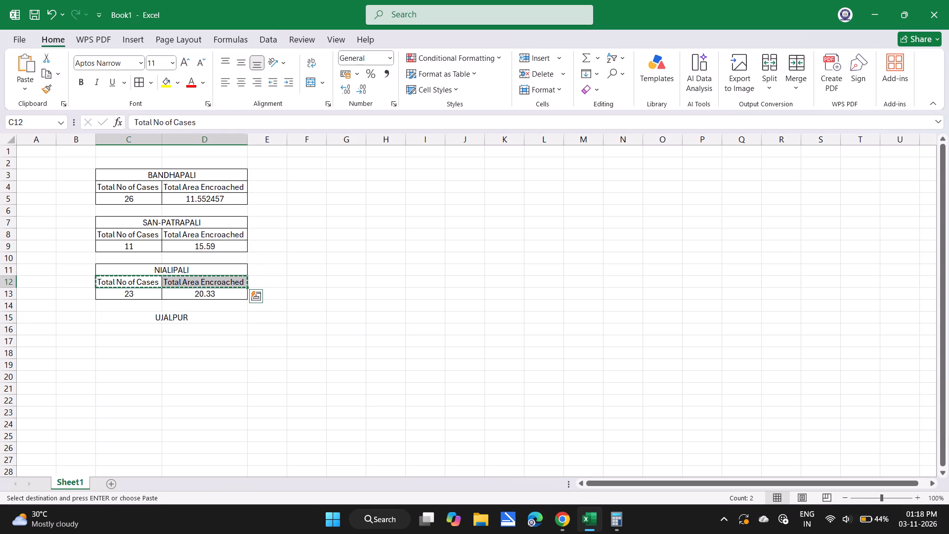
key(ctrl+v)
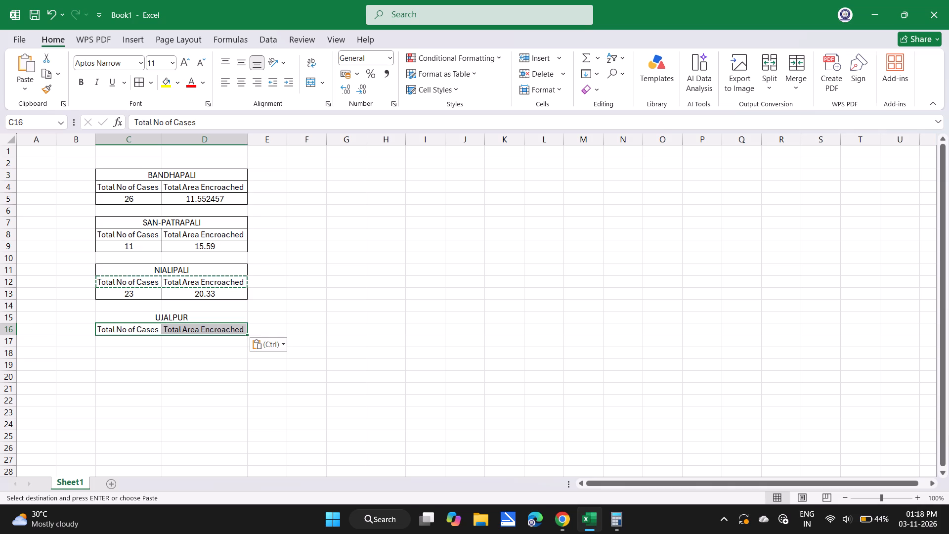
Enter 29 as the UJALPUR Total No of Cases in cell C17 and center it horizontally.
click(139, 343)
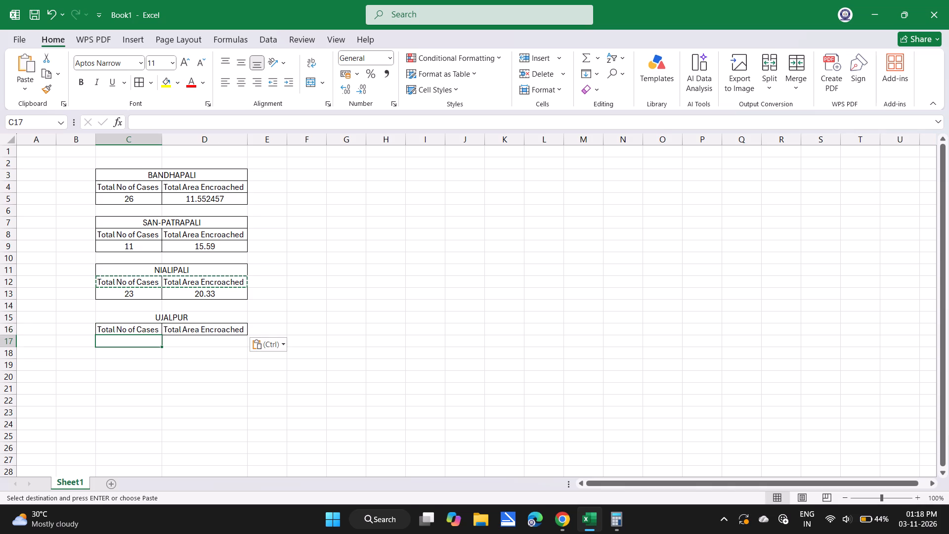
text(29)
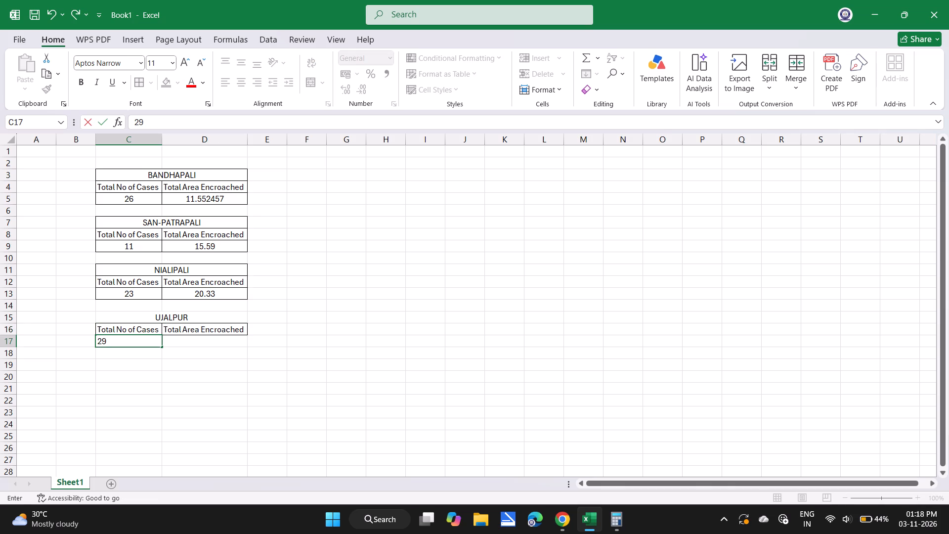
click(188, 341)
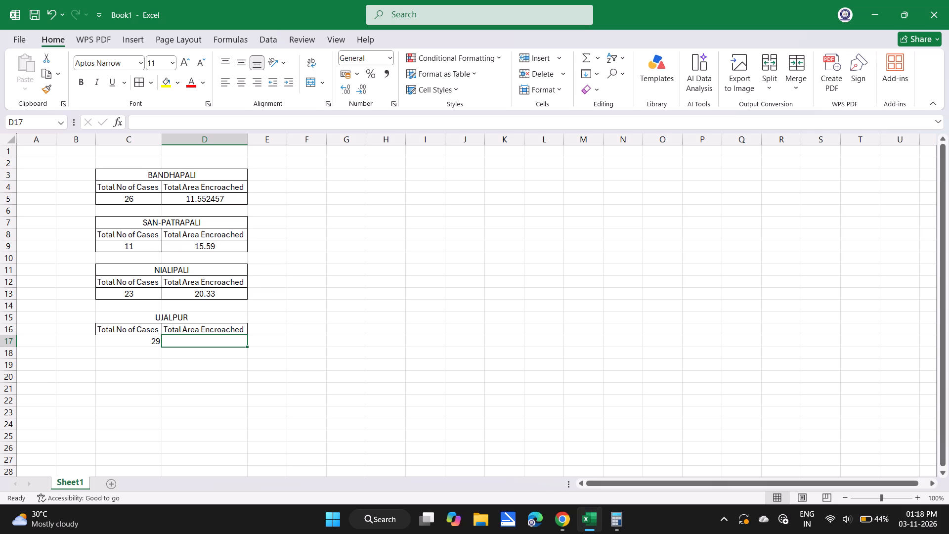
click(140, 343)
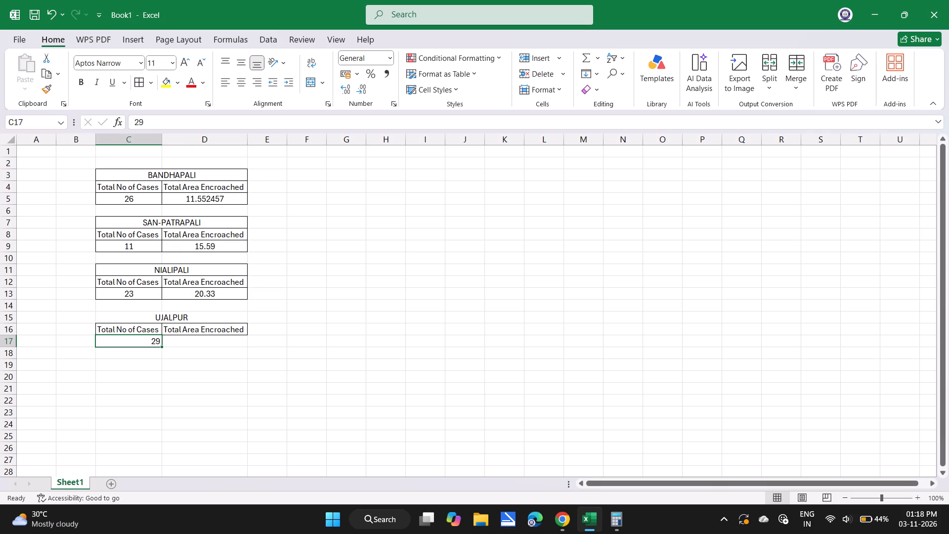
click(243, 85)
Select cell D17 for the UJALPUR Total Area Encroached value.
click(209, 343)
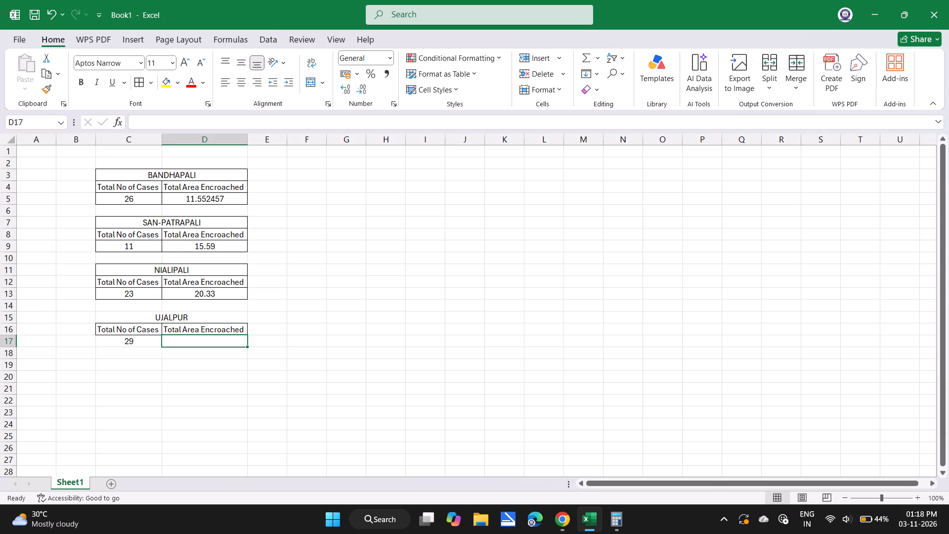
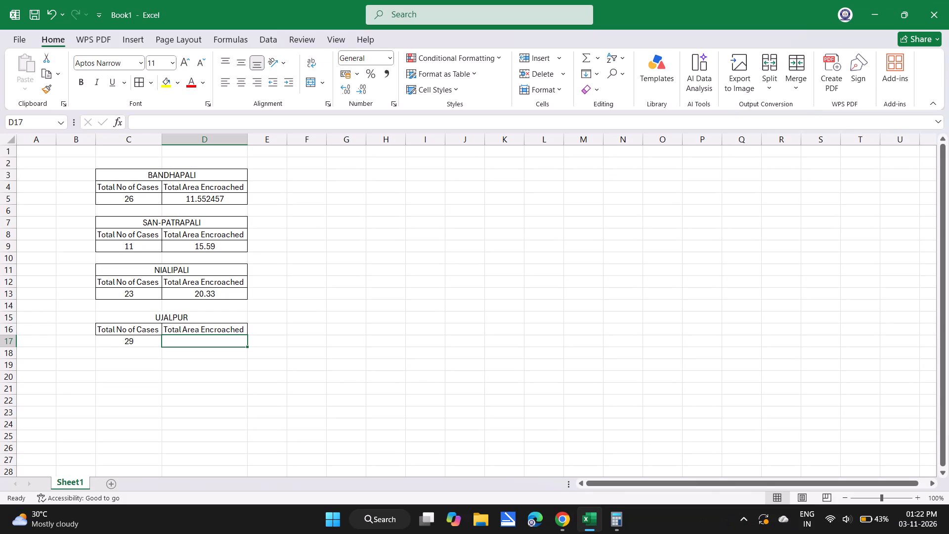
Merge and center cells C19:D19 and enter the village heading TASALADIHI.
click(151, 365)
drag(151, 365, 181, 368)
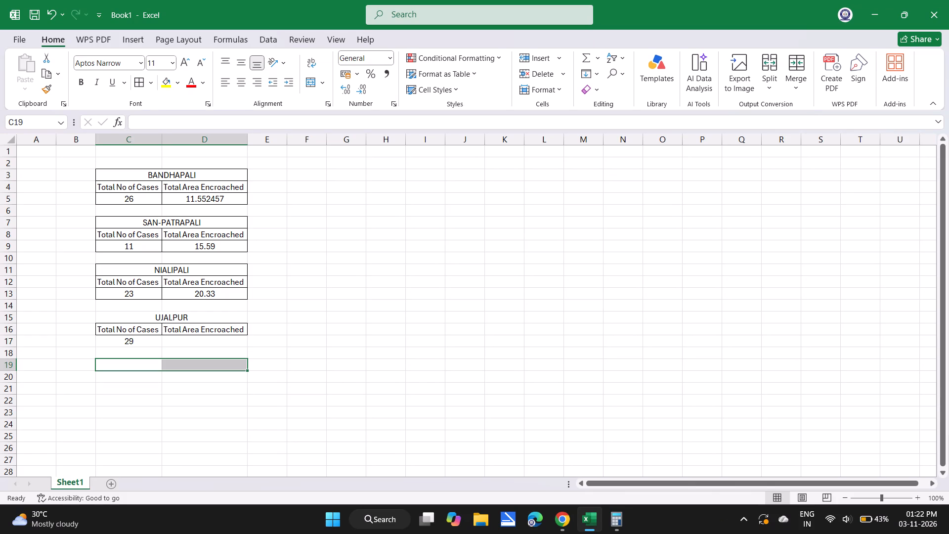
click(308, 78)
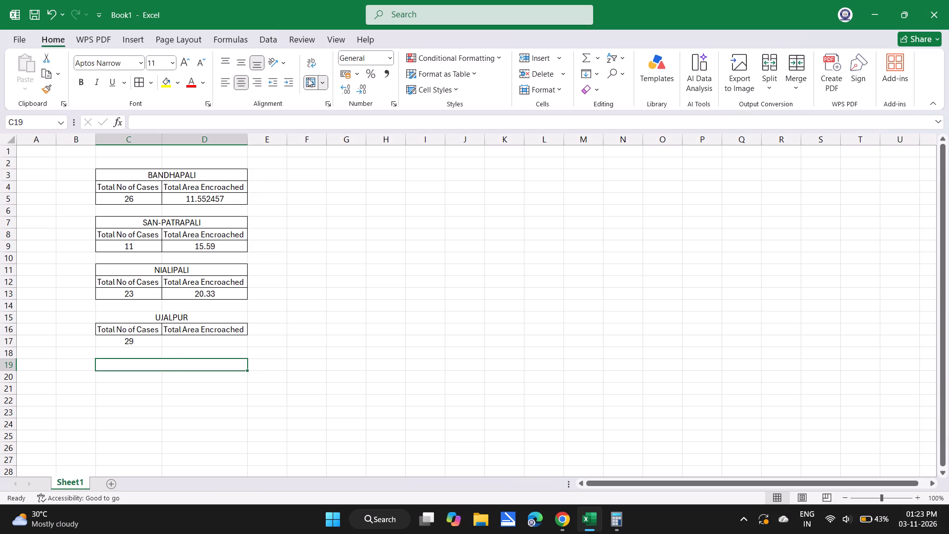
text(TASA)
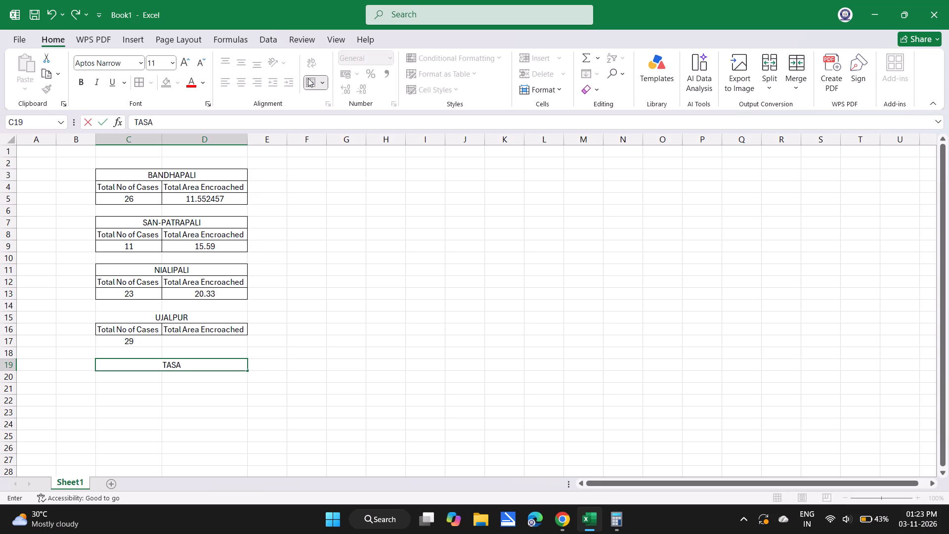
text(LADIHI)
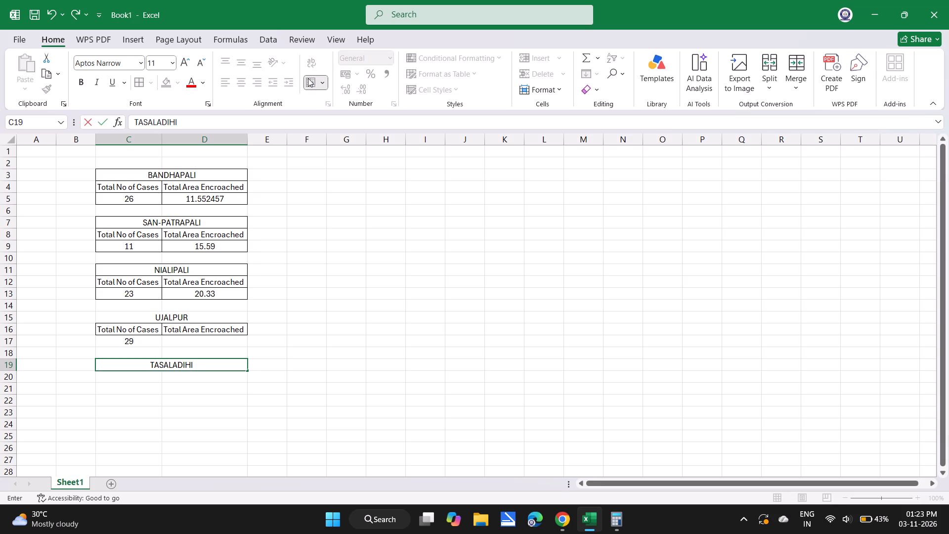
Copy the Total No of Cases and Total Area Encroached headers from C16:D16 to C20:D20 under the TASALADIHI heading.
click(145, 377)
key(ctrl+v)
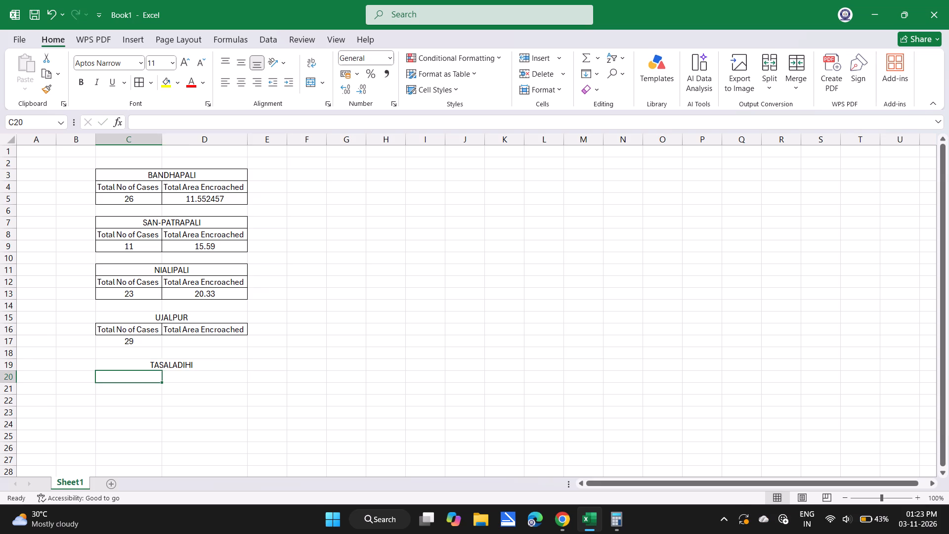
drag(114, 329, 172, 328)
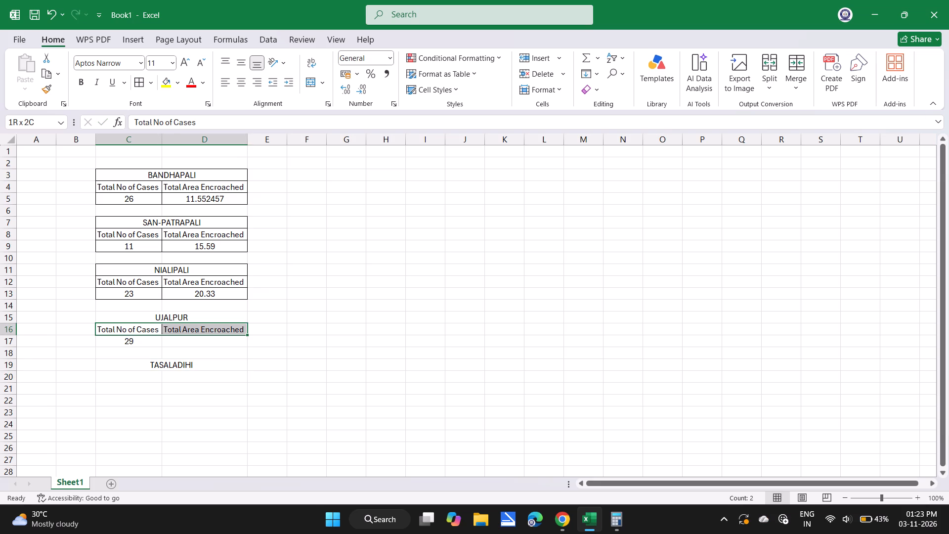
drag(172, 328, 172, 329)
key(ctrl+c)
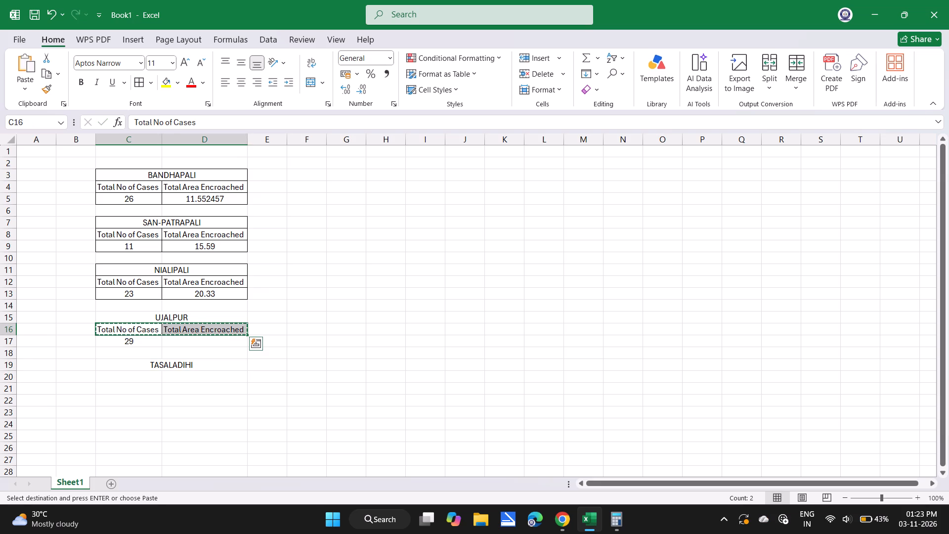
click(150, 380)
key(ctrl+v)
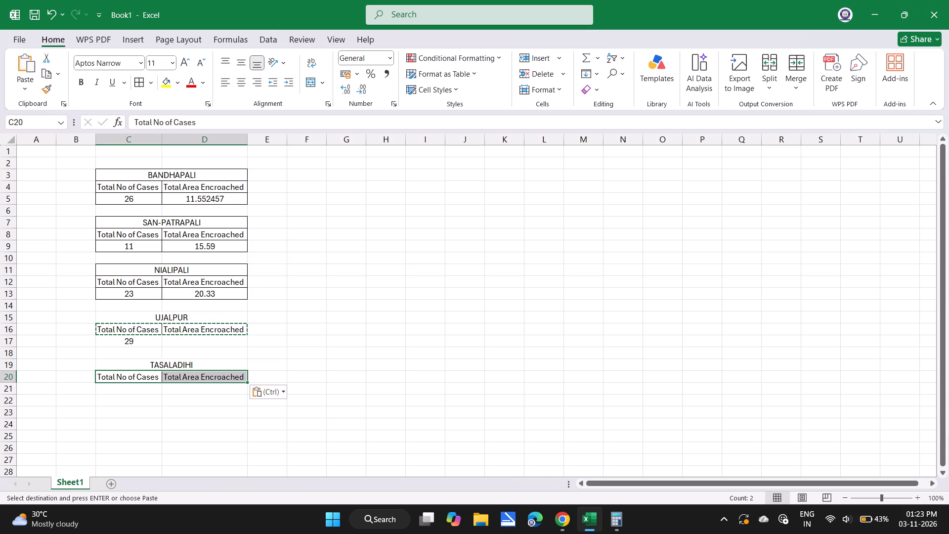
Apply all borders to the UJALPUR table in cells C15:D17.
drag(146, 314, 154, 338)
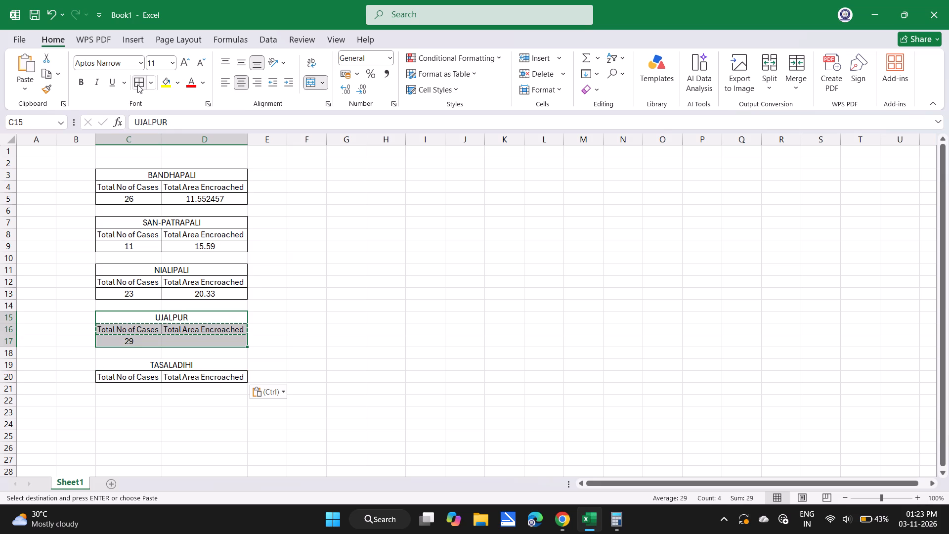
click(137, 85)
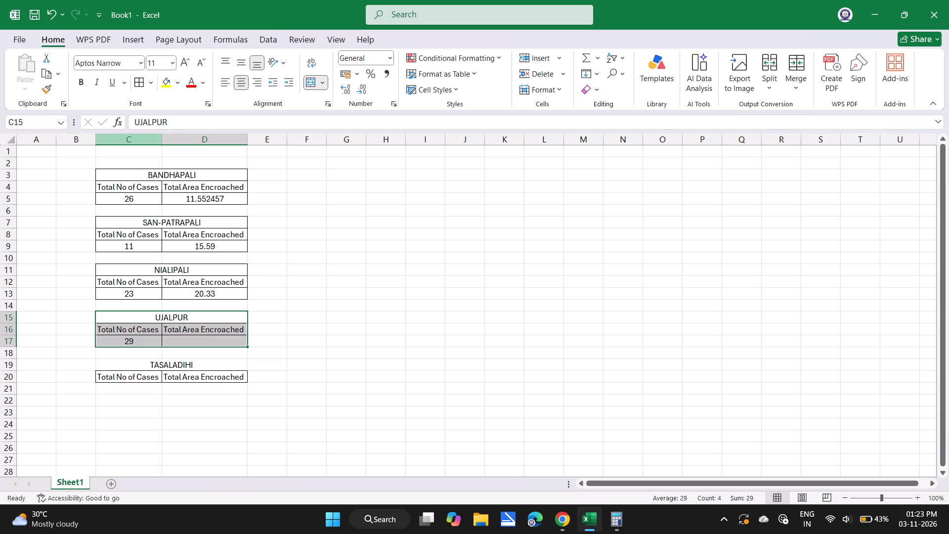
Enter 6.28 as the UJALPUR Total Area Encroached in cell D17 and center it horizontally.
click(213, 343)
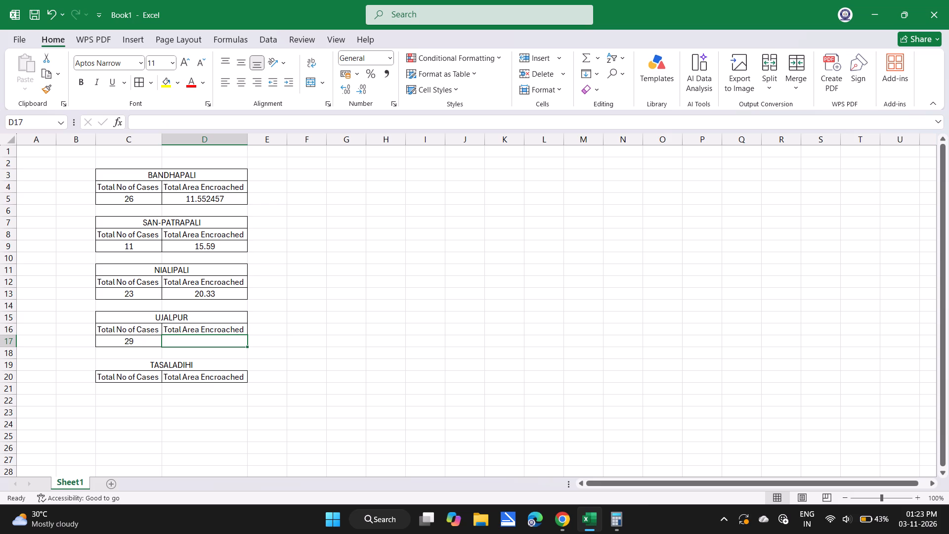
key(6)
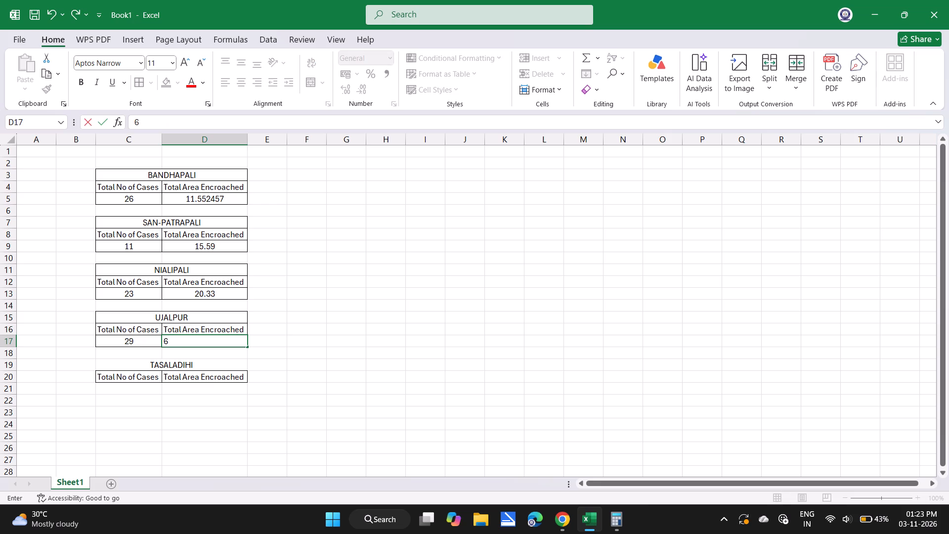
text(.28)
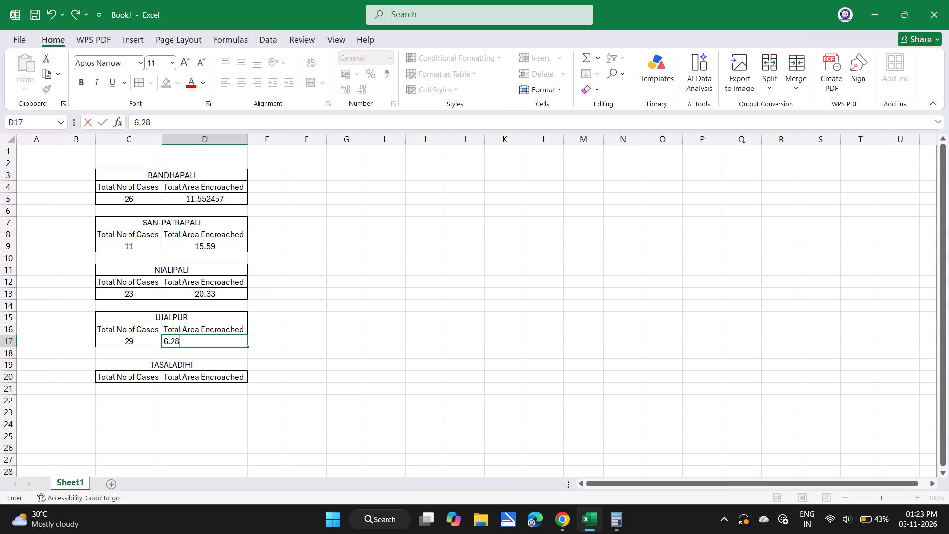
click(344, 400)
click(221, 342)
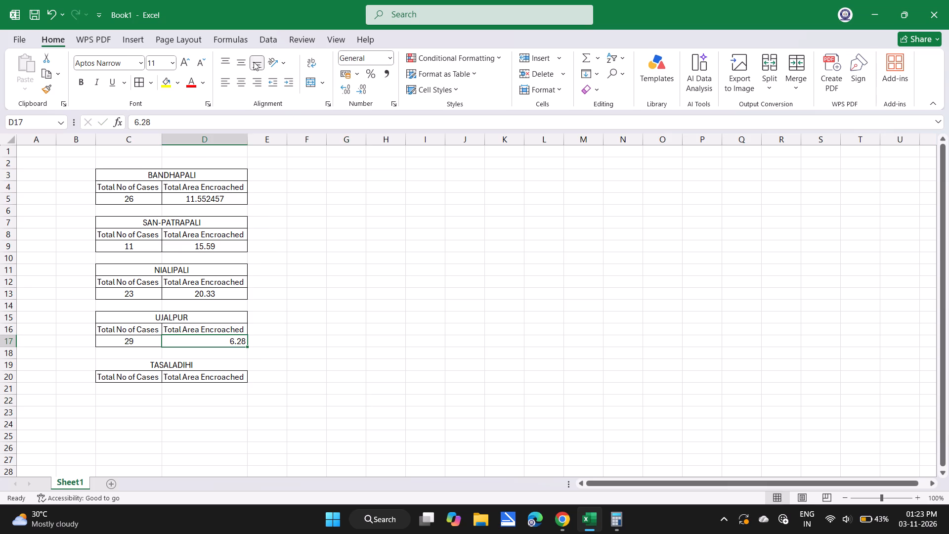
click(241, 86)
click(341, 351)
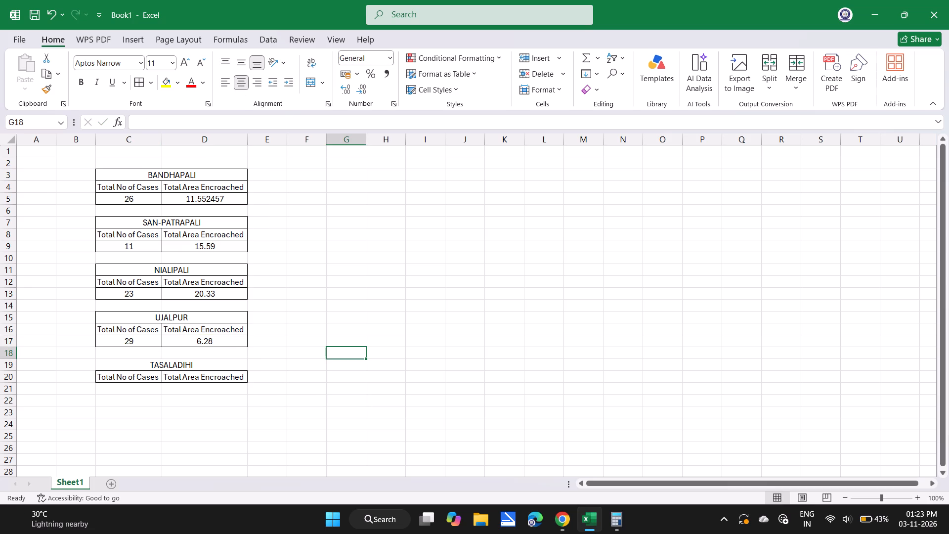
Enter 11 as the TASALADIHI Total No of Cases in cell C21 and center cells C21:D21 horizontally.
click(151, 389)
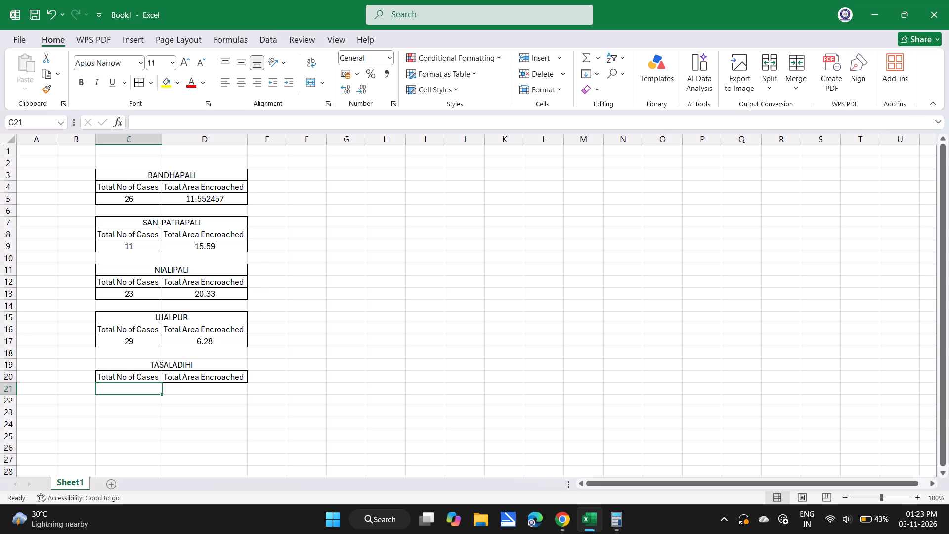
text(11)
key(Right)
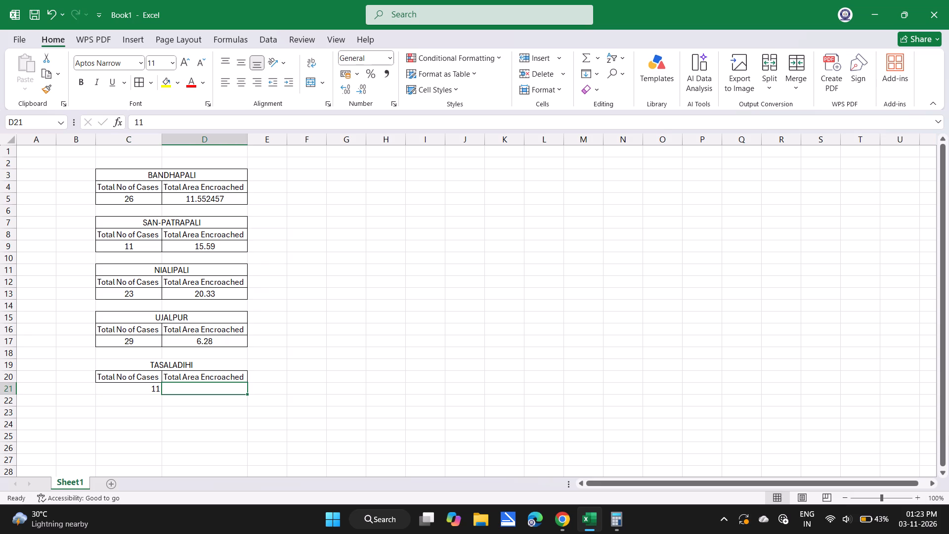
click(142, 393)
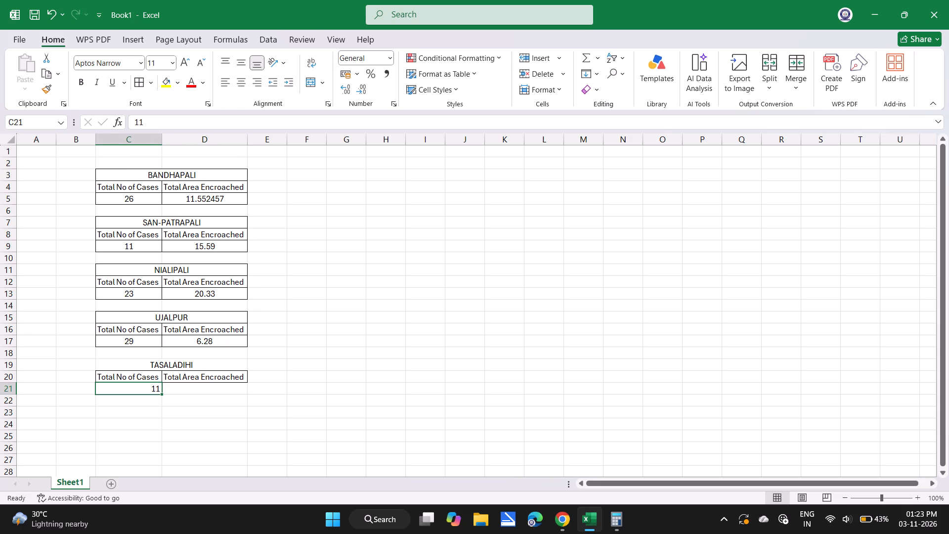
drag(141, 391, 180, 387)
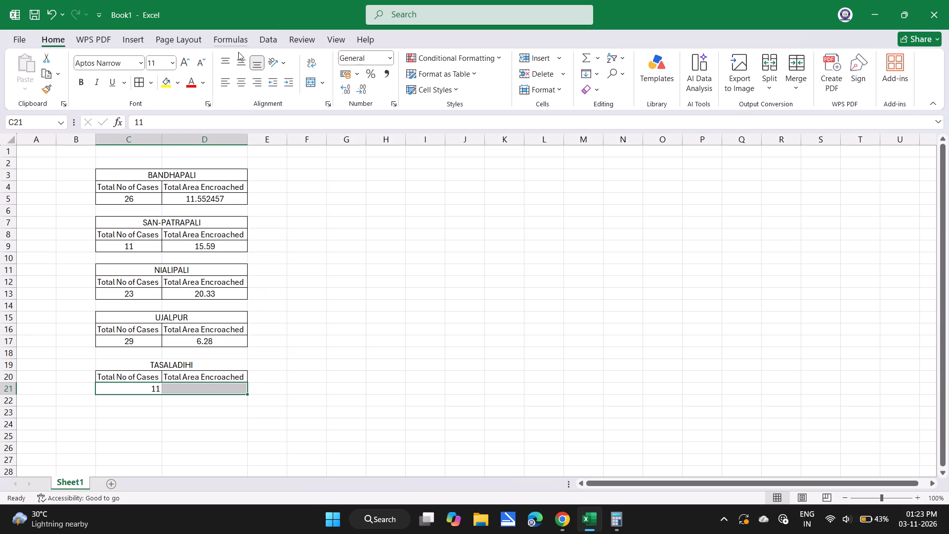
click(238, 85)
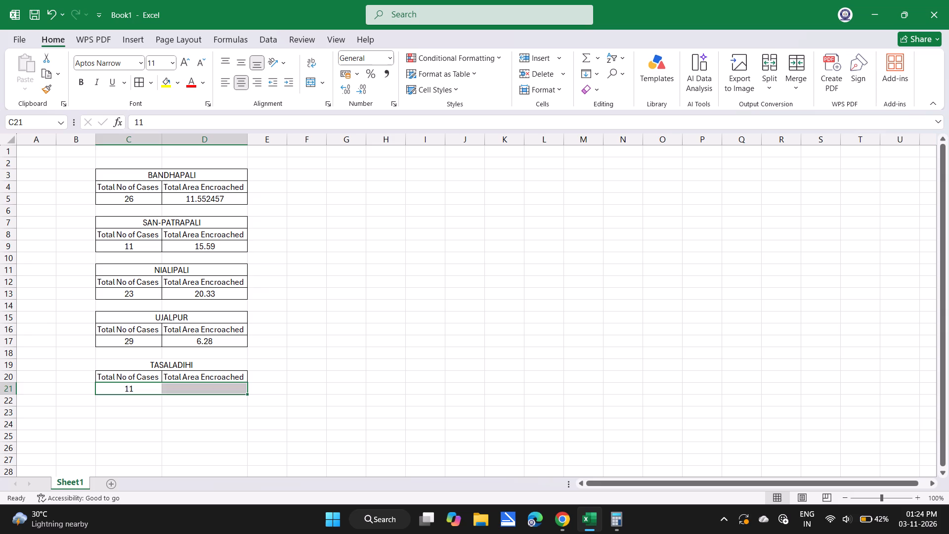
click(223, 423)
Select cell D21 for the TASALADIHI Total Area Encroached value.
click(216, 388)
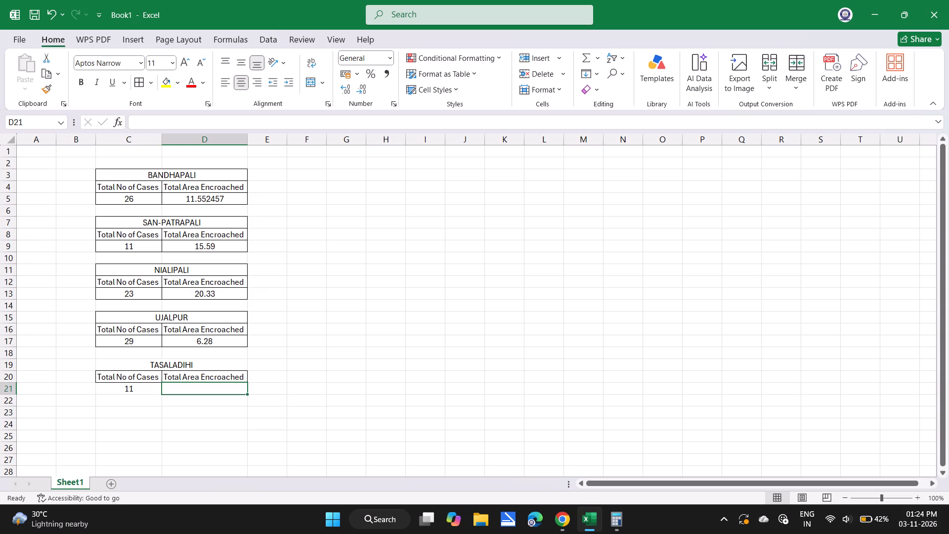
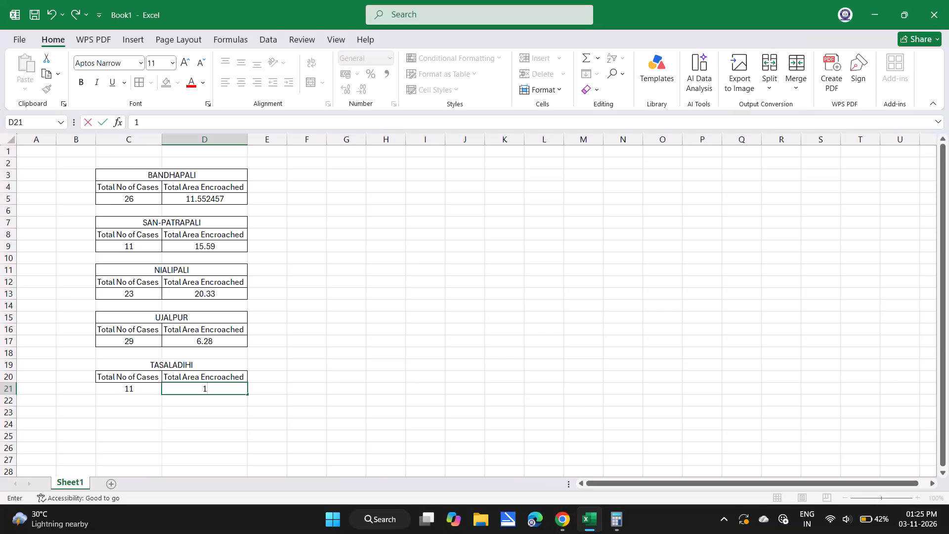
Complete the TASALADIHI Total Area Encroached value in cell D21 as 1.08.
text(.08)
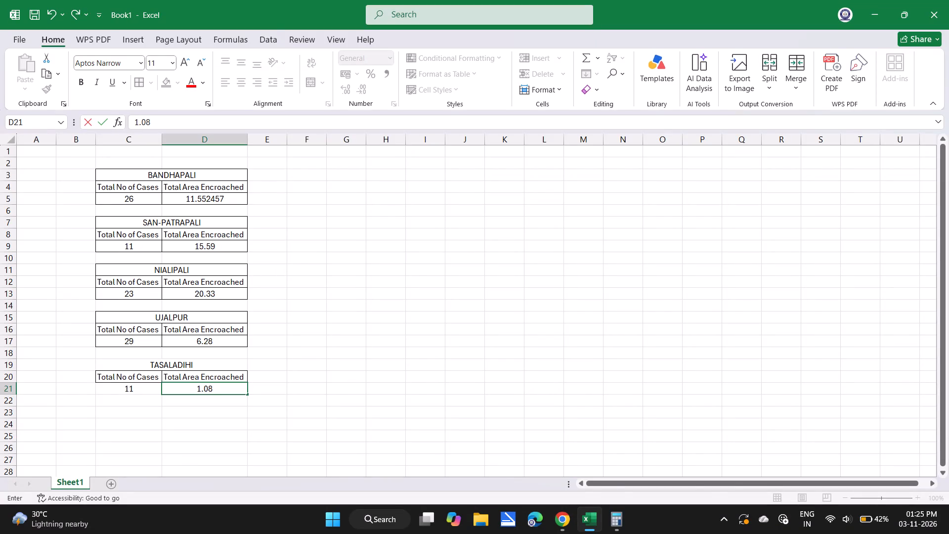
click(306, 379)
Apply all borders to the TASALADIHI table in cells C19:D21.
drag(150, 366, 151, 377)
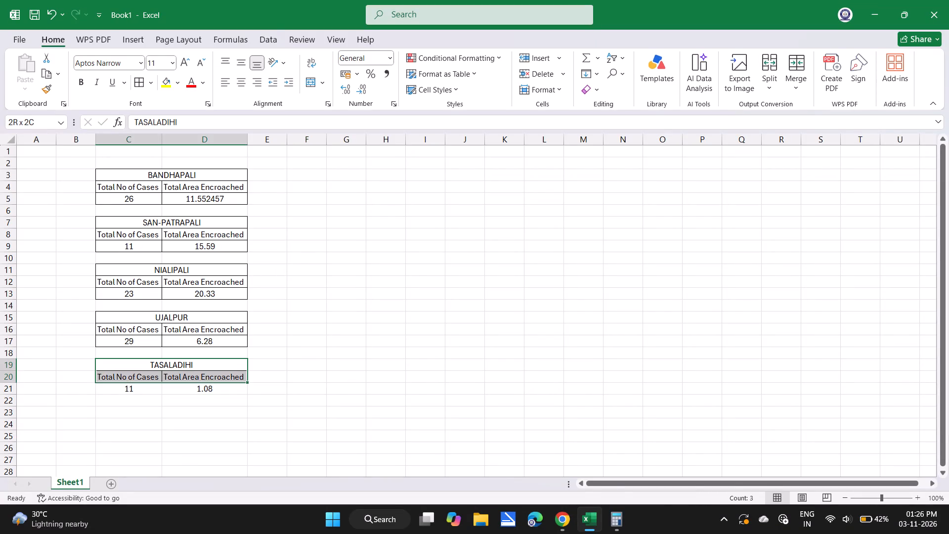
drag(151, 377, 155, 386)
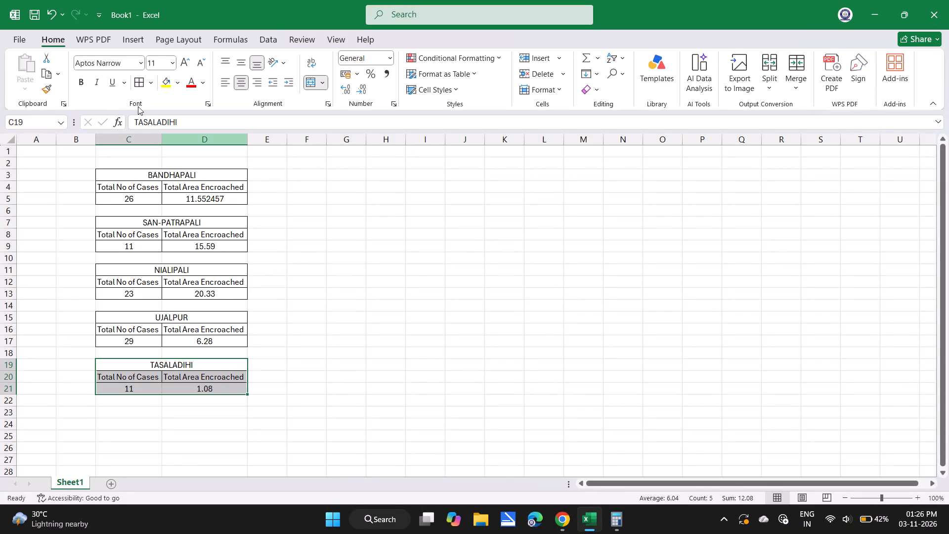
click(139, 84)
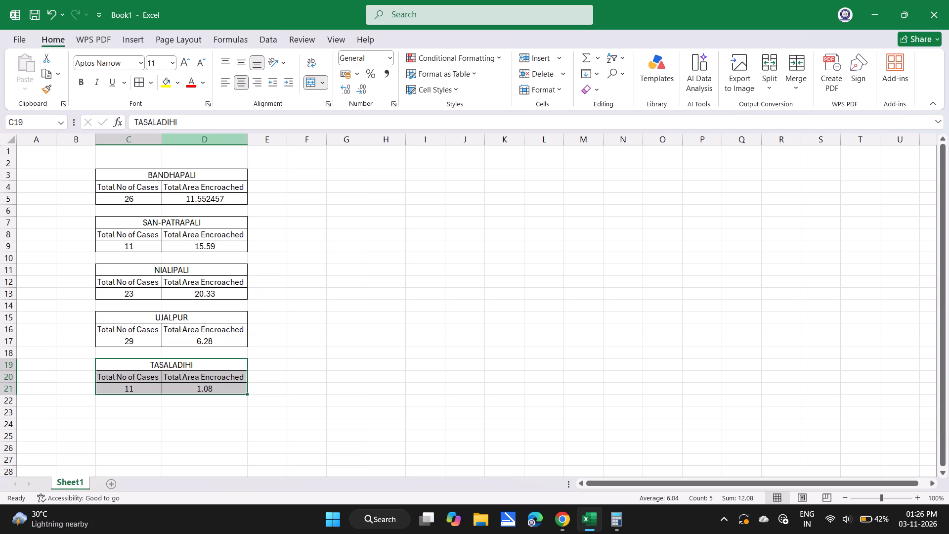
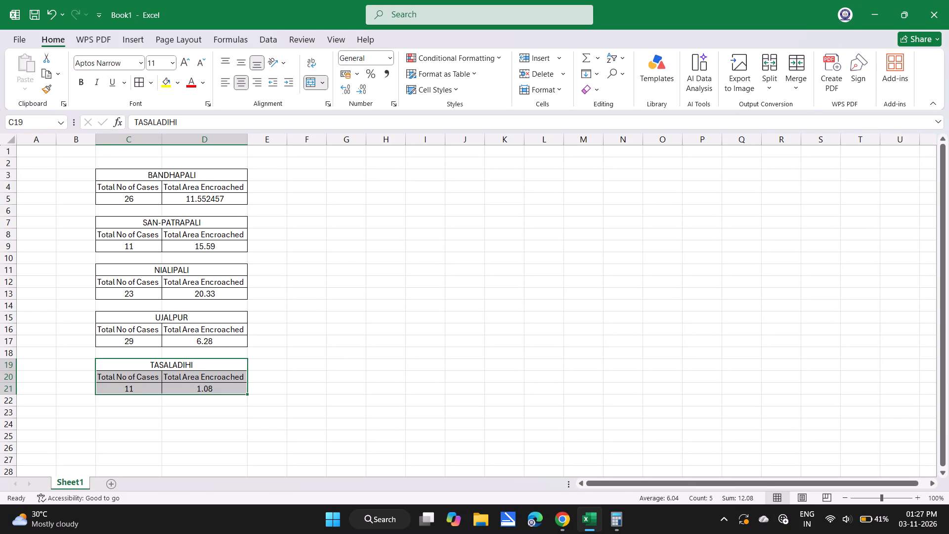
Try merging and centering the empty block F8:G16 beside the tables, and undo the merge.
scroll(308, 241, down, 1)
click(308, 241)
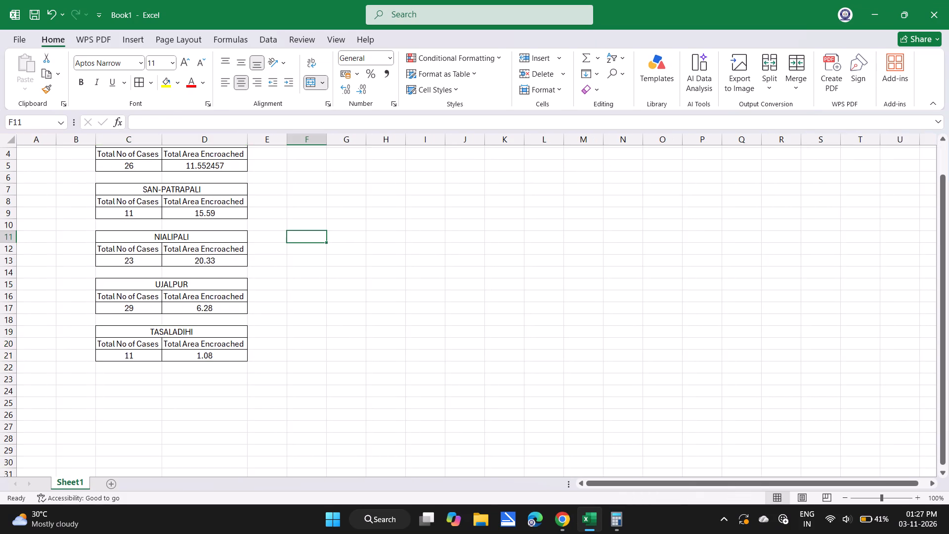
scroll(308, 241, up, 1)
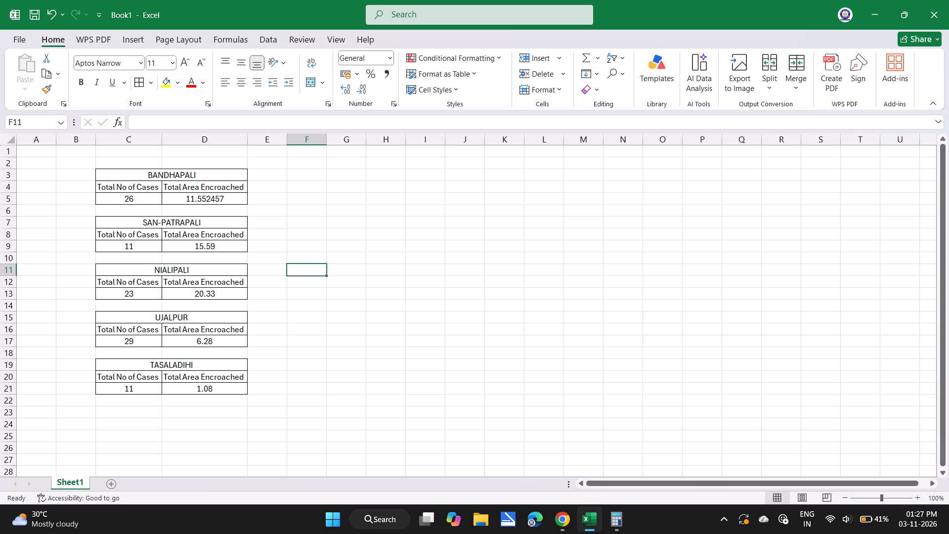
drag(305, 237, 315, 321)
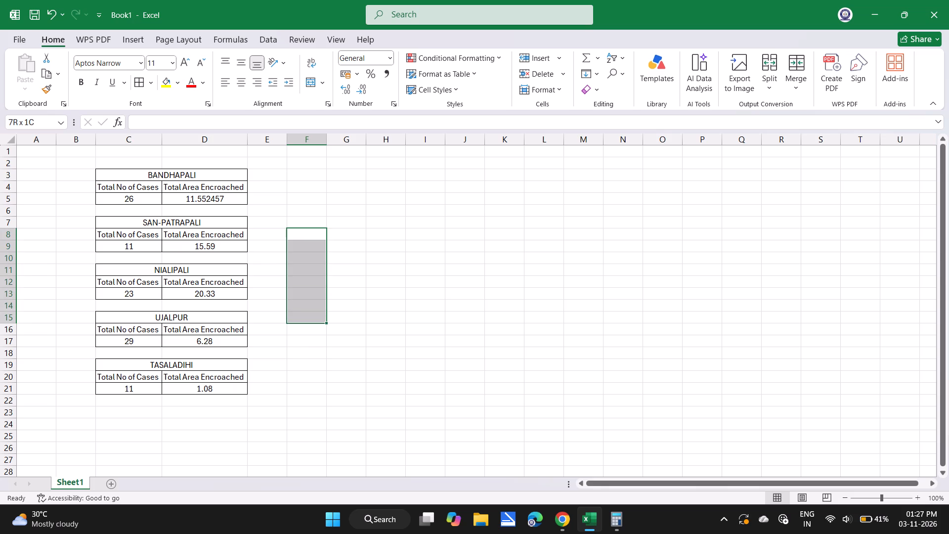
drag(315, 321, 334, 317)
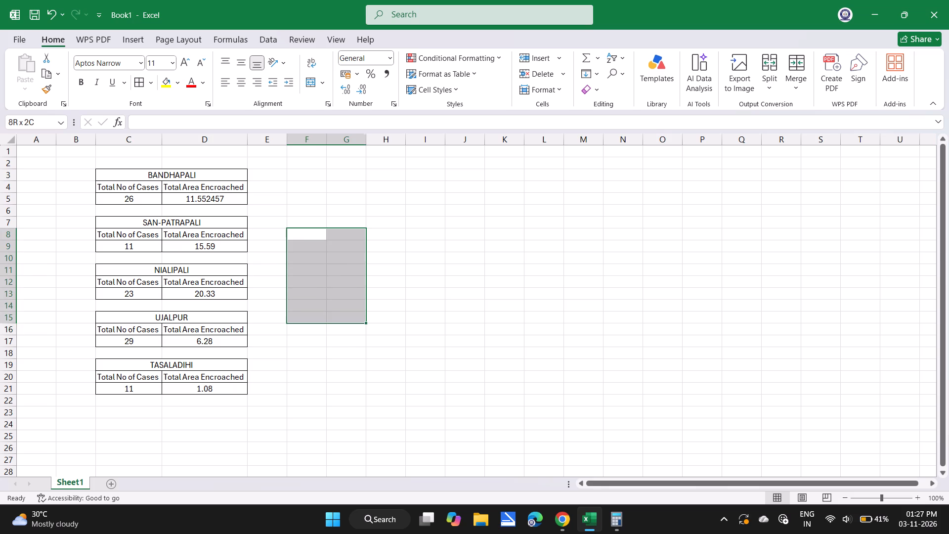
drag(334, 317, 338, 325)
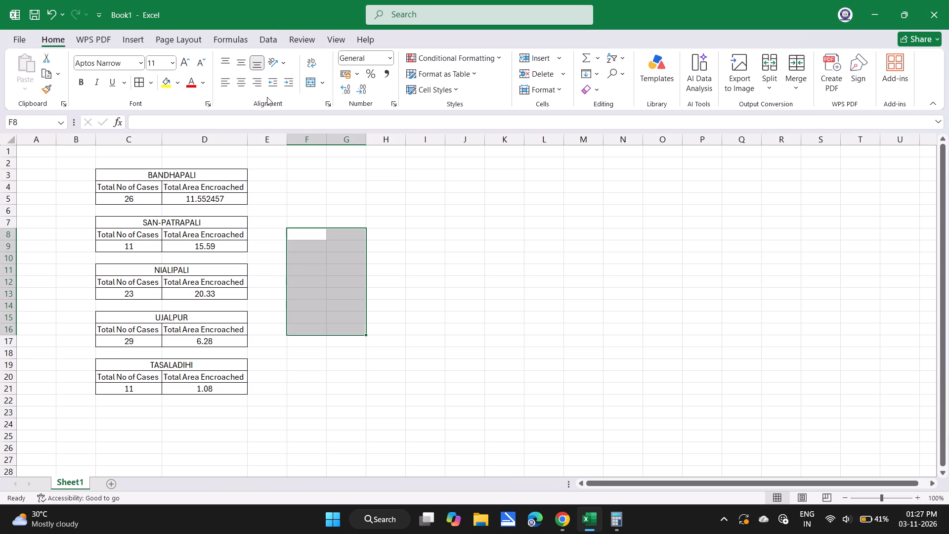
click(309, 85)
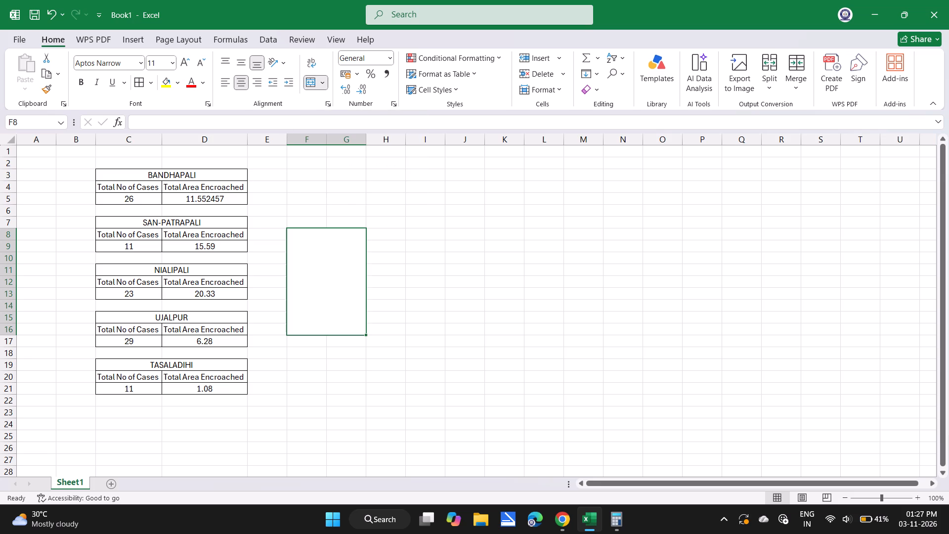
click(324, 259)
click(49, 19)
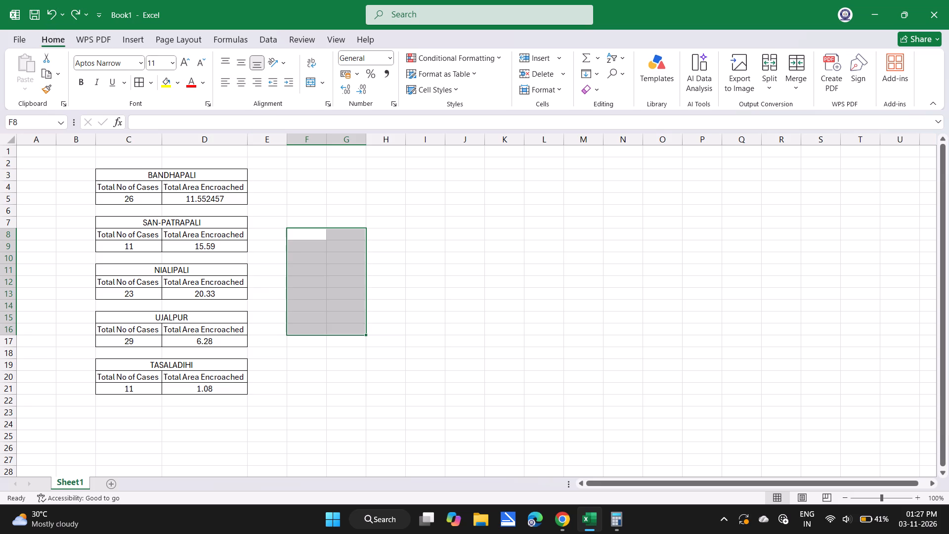
Enter the summary text "TOTAL CASES -100" in cell F8.
click(312, 237)
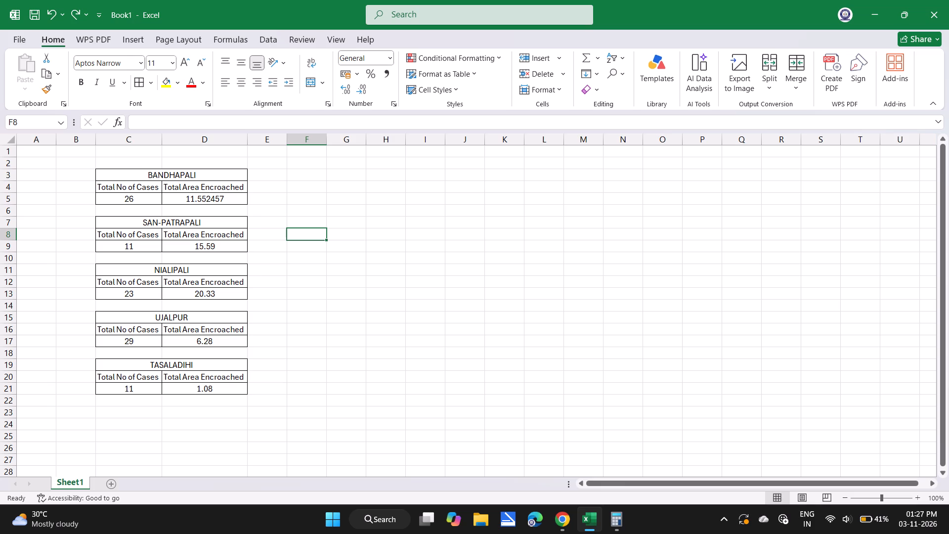
text(TOTAL)
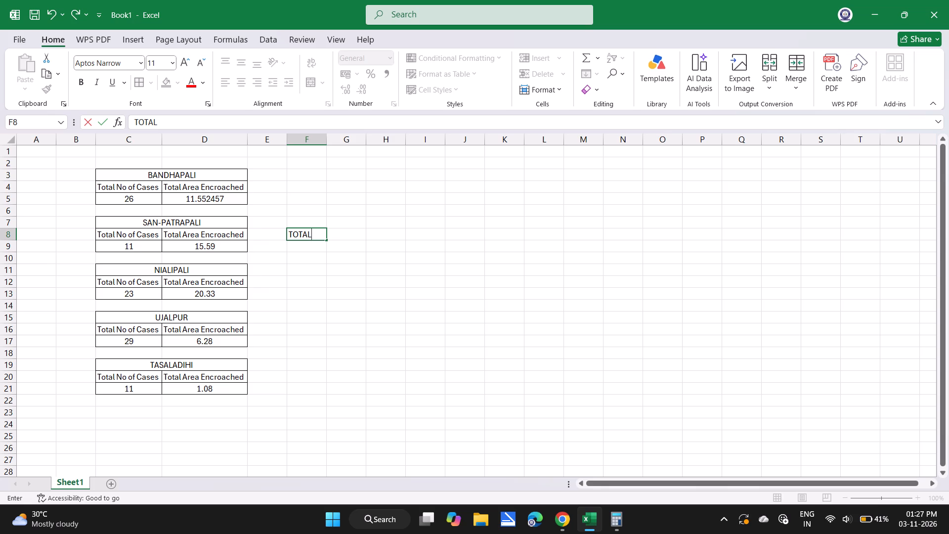
key(space)
key(c)
key(a)
text(SE)
text(S)
key(space)
key(minus)
text(100)
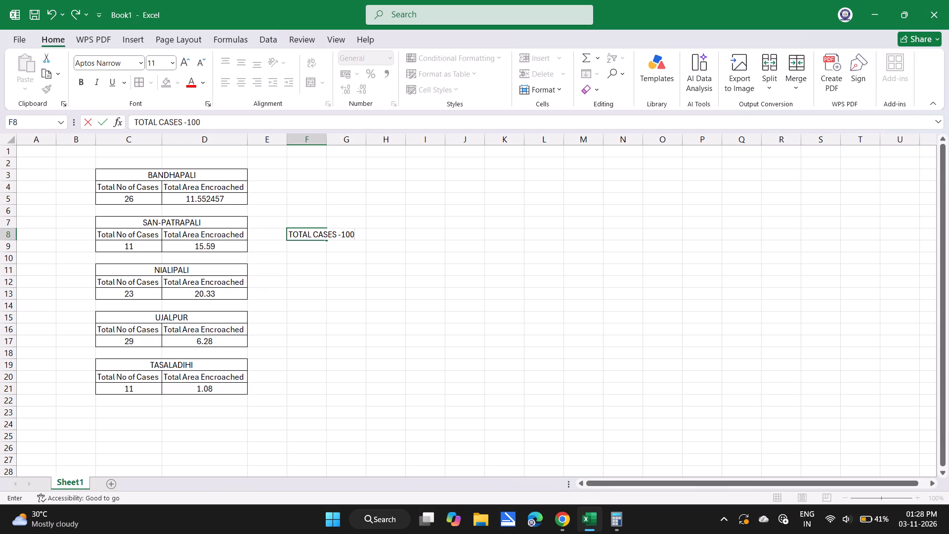
click(377, 264)
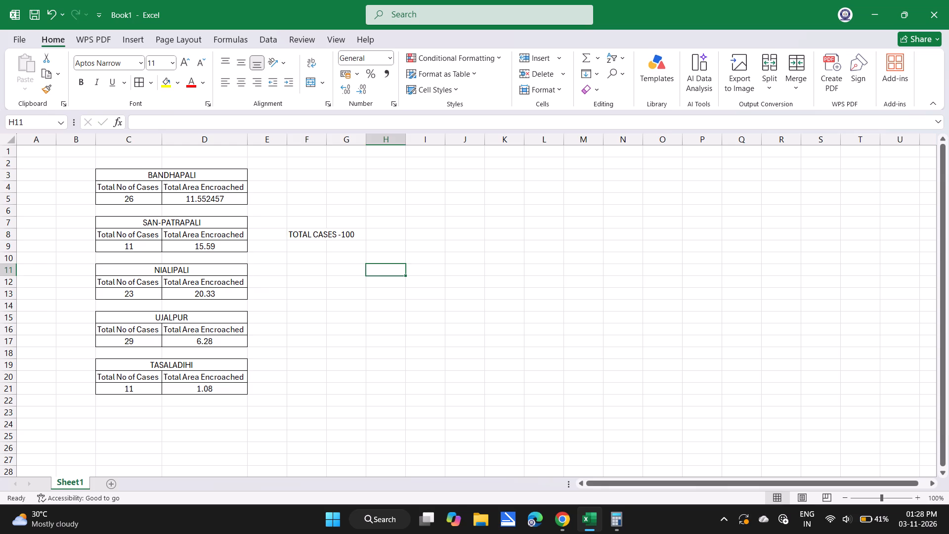
Enter the label "TOTAL ENCROACHED AREA" in cell F9, below the total cases line.
click(308, 248)
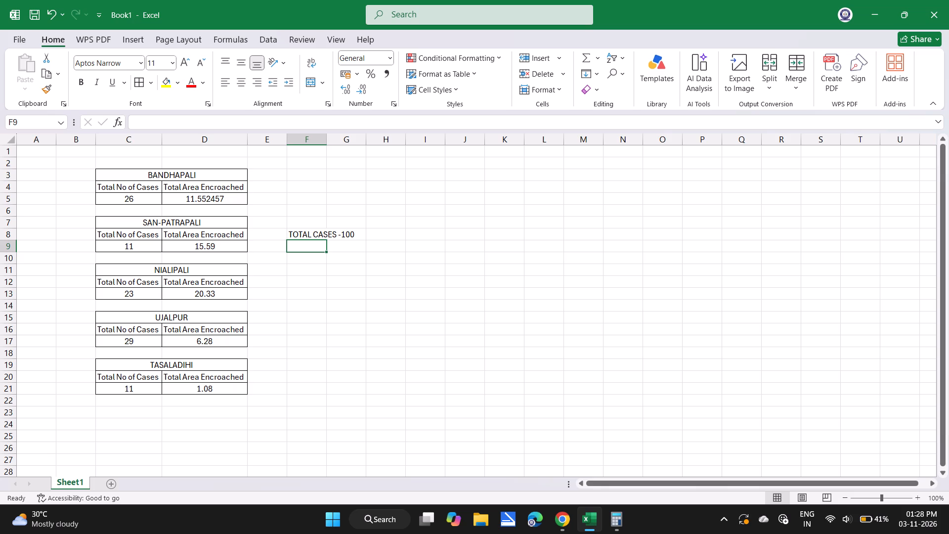
text(TOTAL)
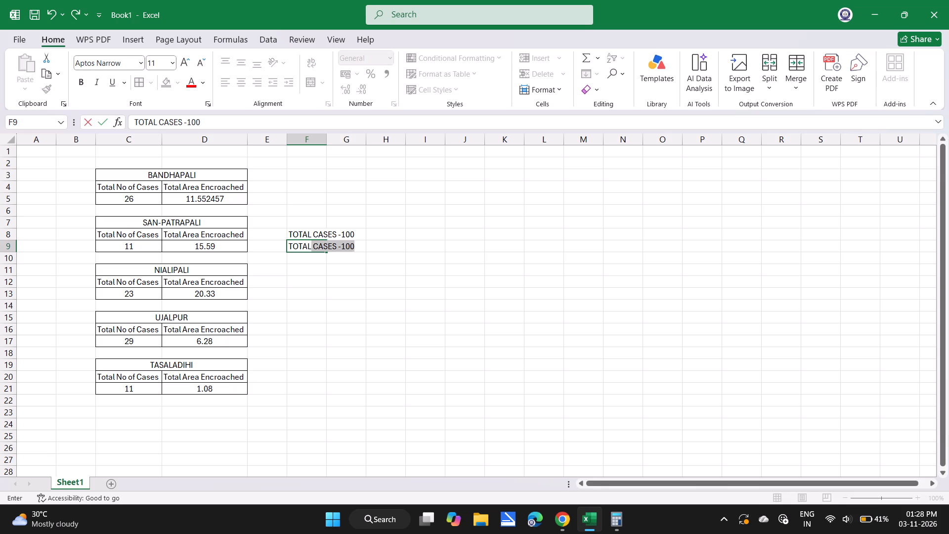
key(space)
text(RNC)
key(BackSpace)
key(BackSpace)
key(BackSpace)
text(ENC)
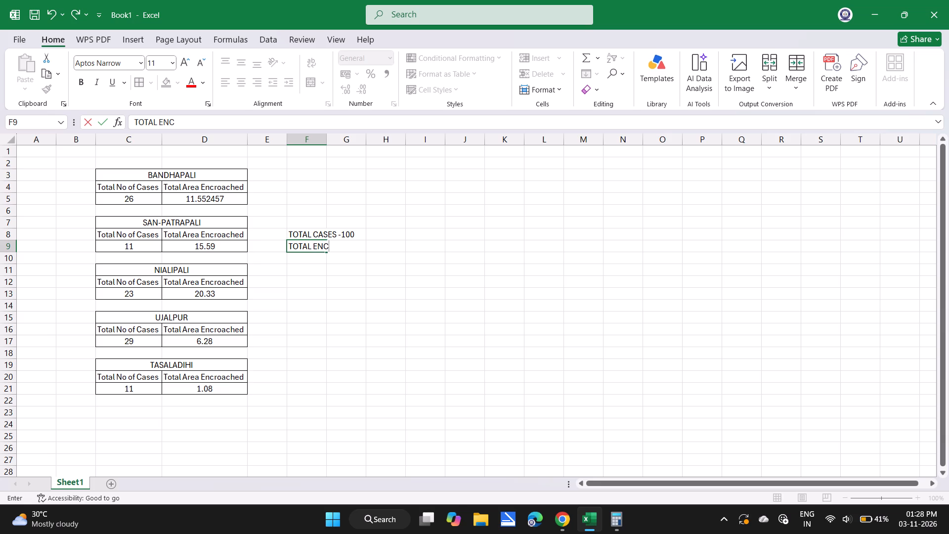
text(RO)
key(a)
key(c)
key(h)
text(ED)
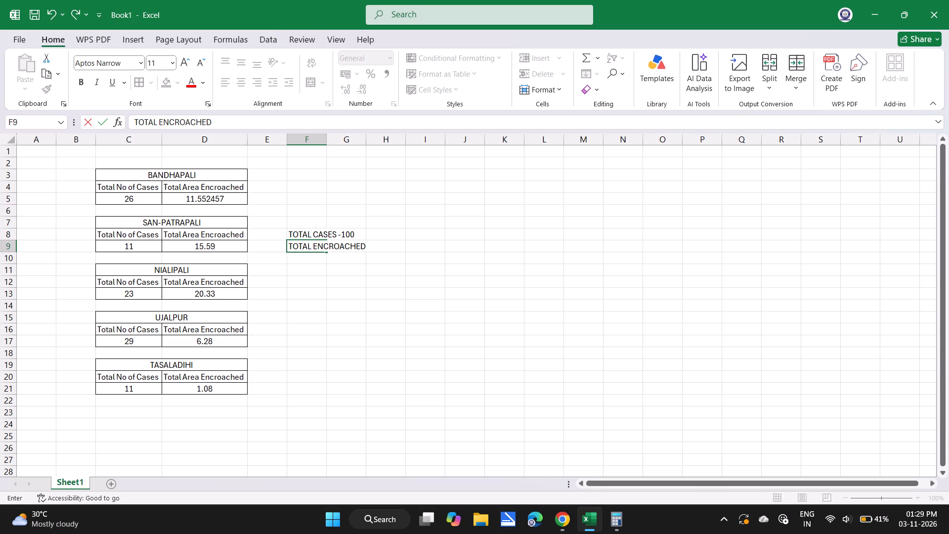
key(space)
text(AREA)
click(328, 278)
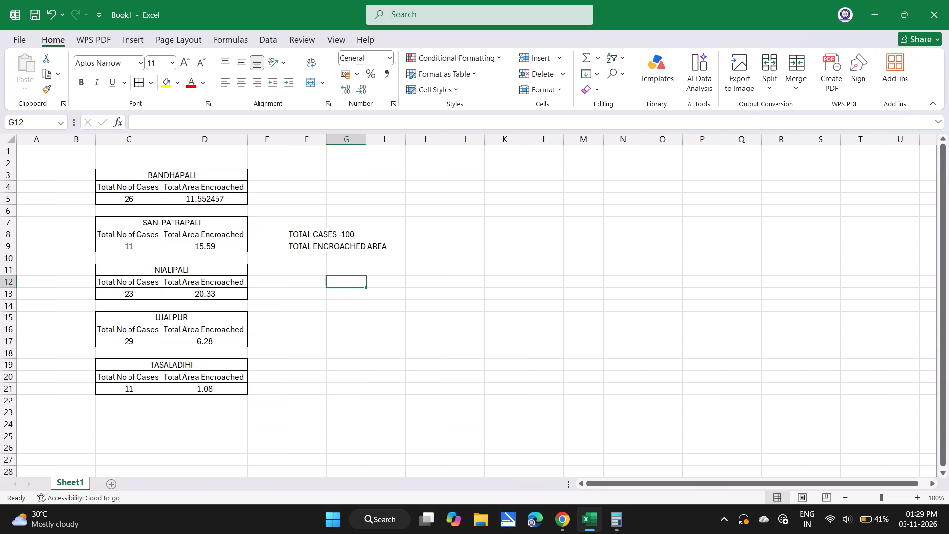
Merge and center each summary line across columns F to H, as F9:H9 and F8:H8.
click(397, 246)
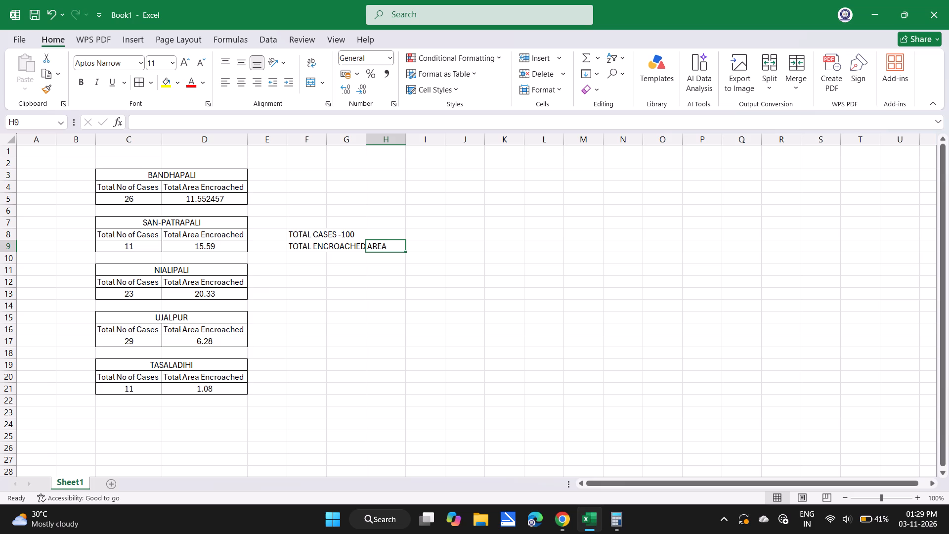
drag(299, 247, 380, 250)
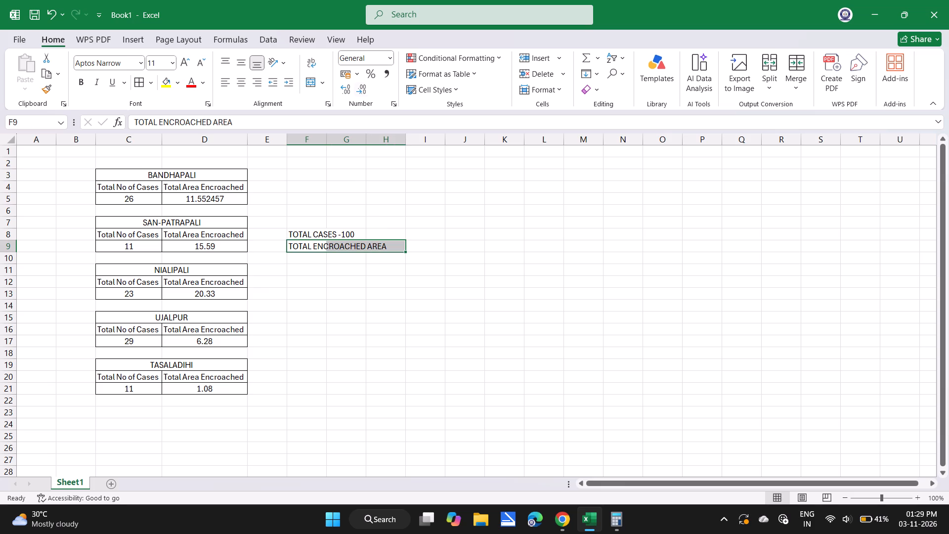
click(308, 79)
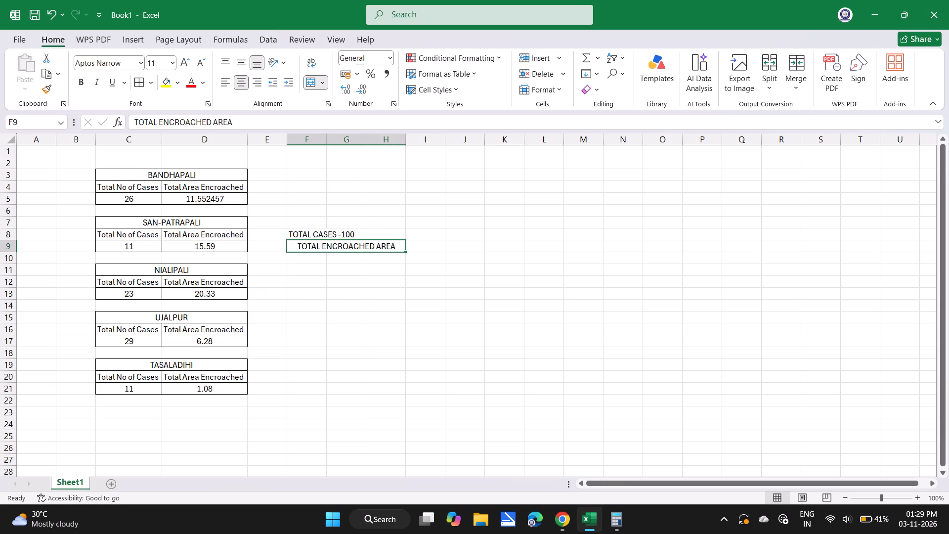
click(345, 333)
drag(310, 235, 369, 237)
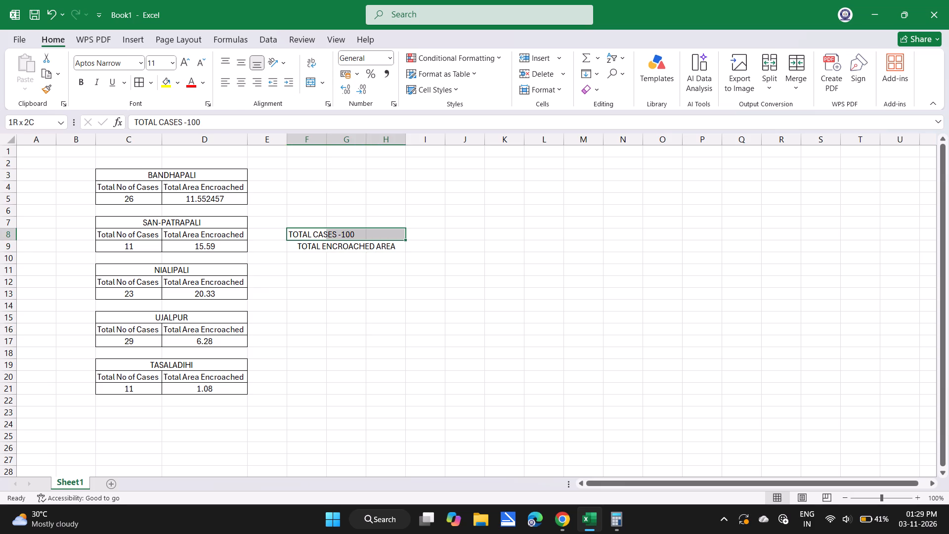
drag(369, 237, 371, 237)
click(309, 84)
click(347, 292)
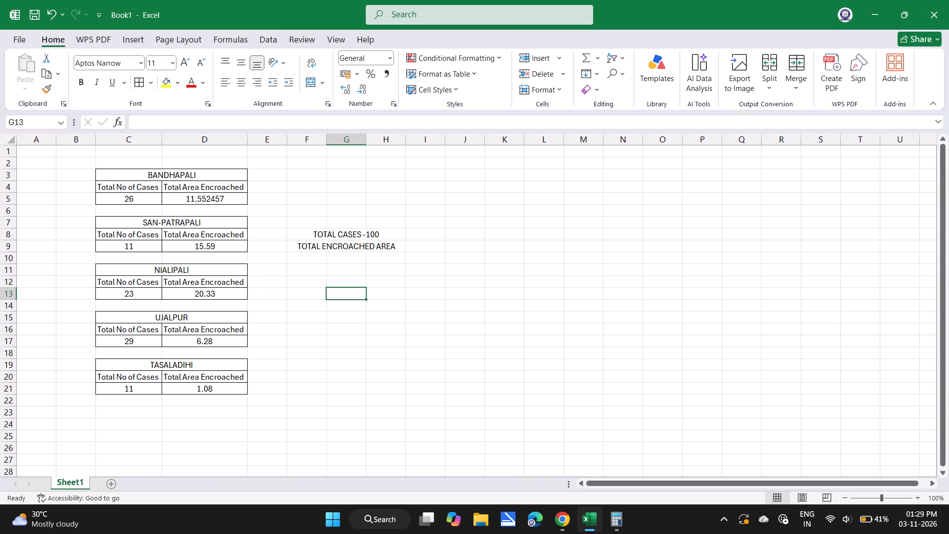
Append a hyphen to the end of the TOTAL ENCROACHED AREA label in merged cell F9.
click(389, 249)
double_click(398, 249)
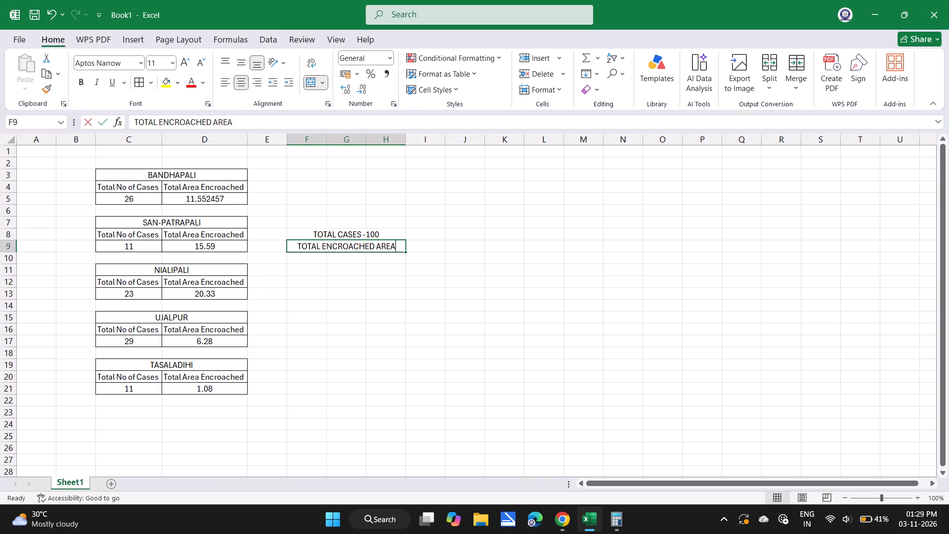
key(minus)
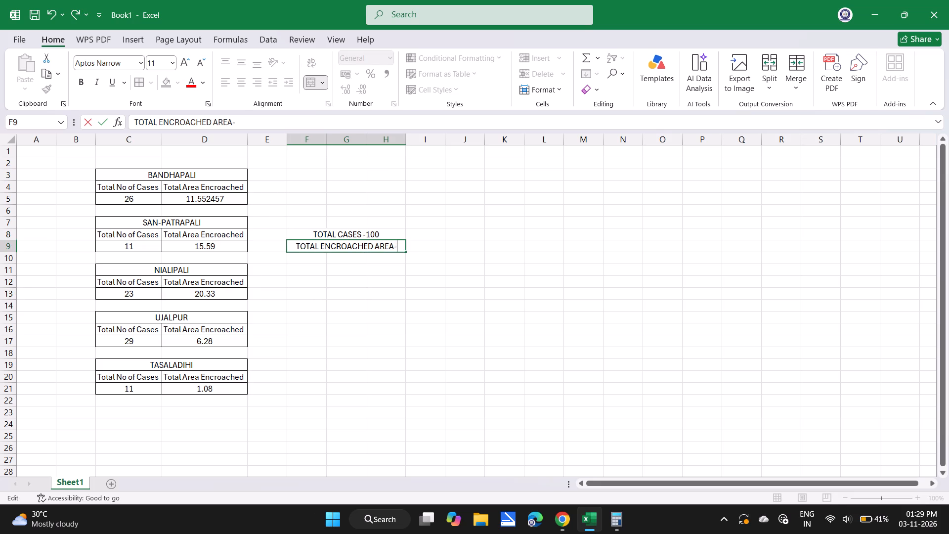
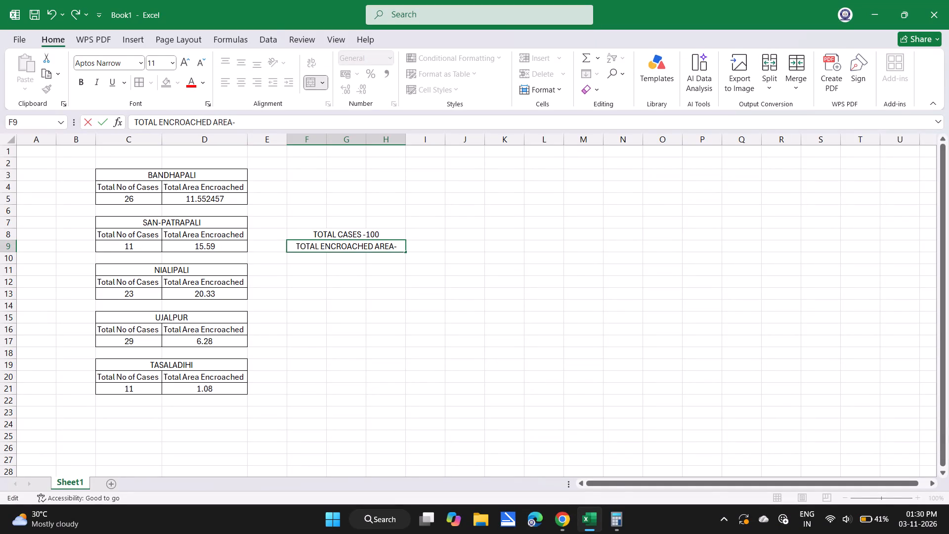
Complete the TOTAL ENCROACHED AREA line in merged cell F9 with the value 54.832457 after the hyphen.
key(5)
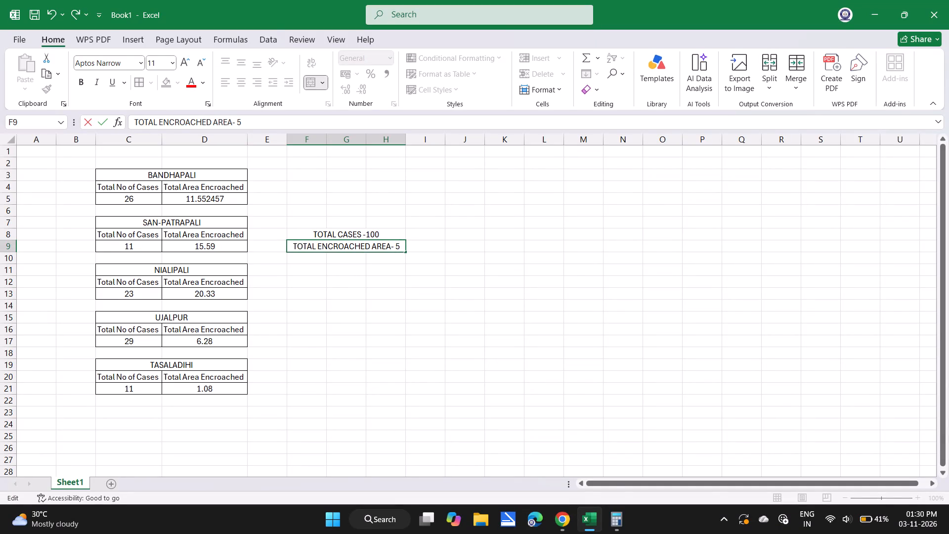
key(4)
key(period)
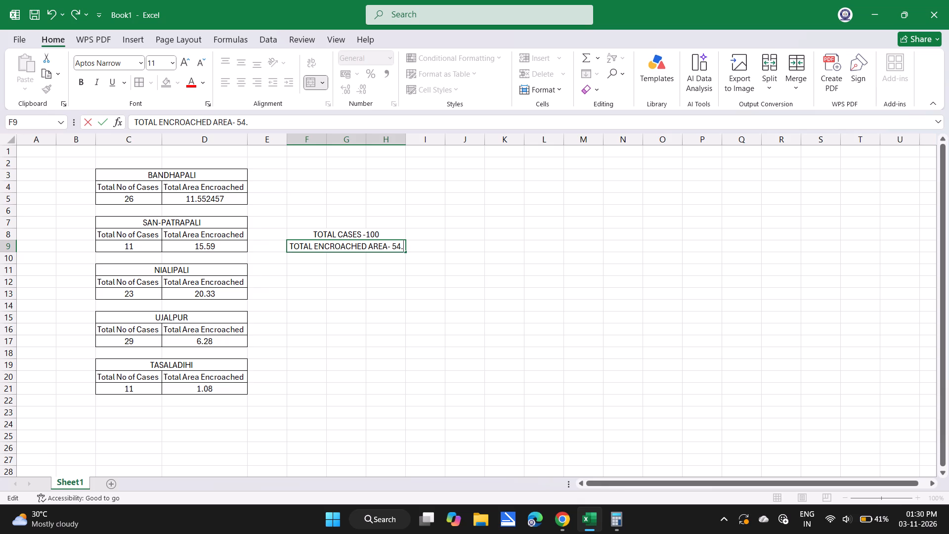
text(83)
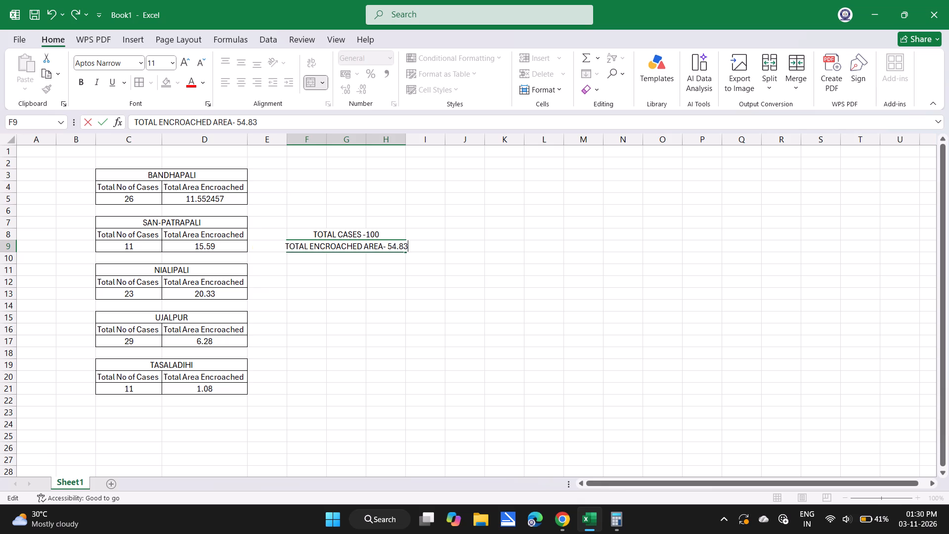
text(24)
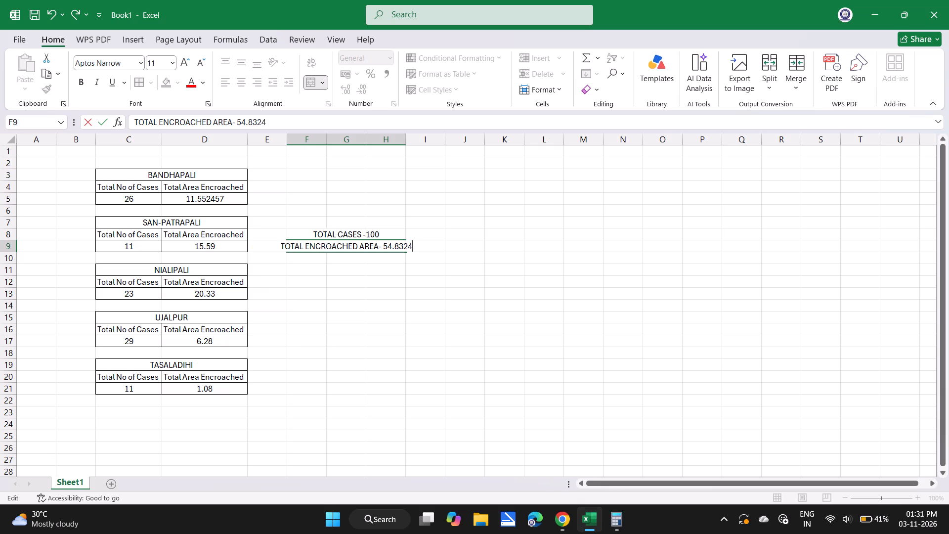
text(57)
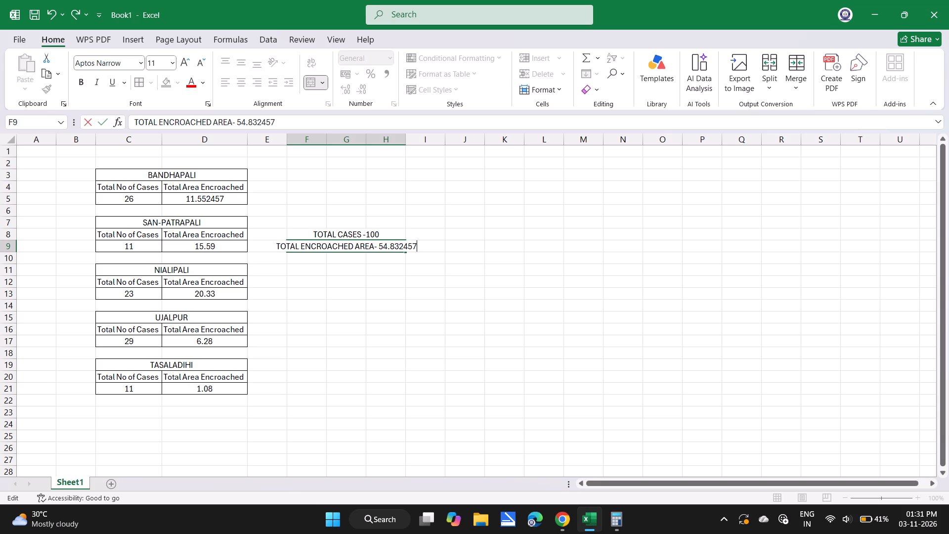
click(419, 299)
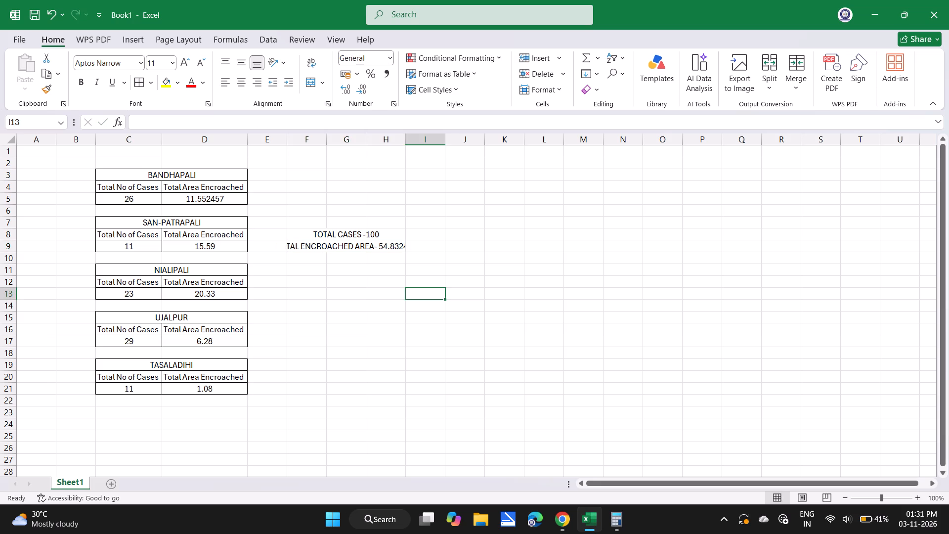
Widen column H until the full total encroached area line fits inside its merged cell with some spare room.
double_click(405, 142)
double_click(405, 142)
double_click(405, 142)
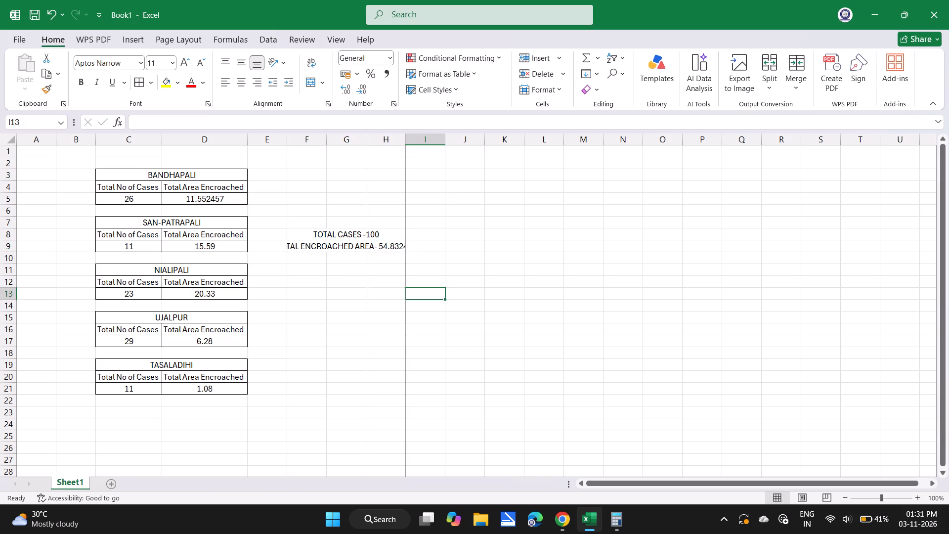
double_click(367, 143)
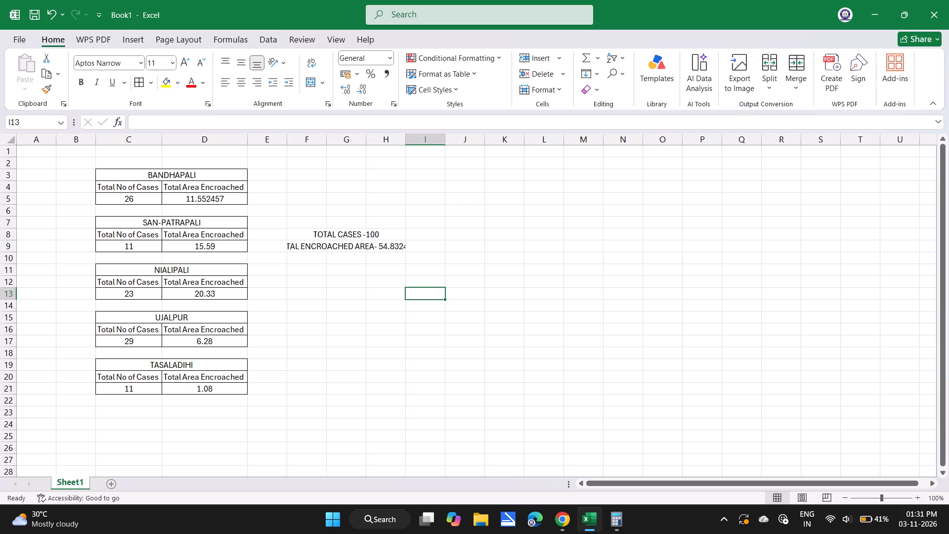
click(393, 247)
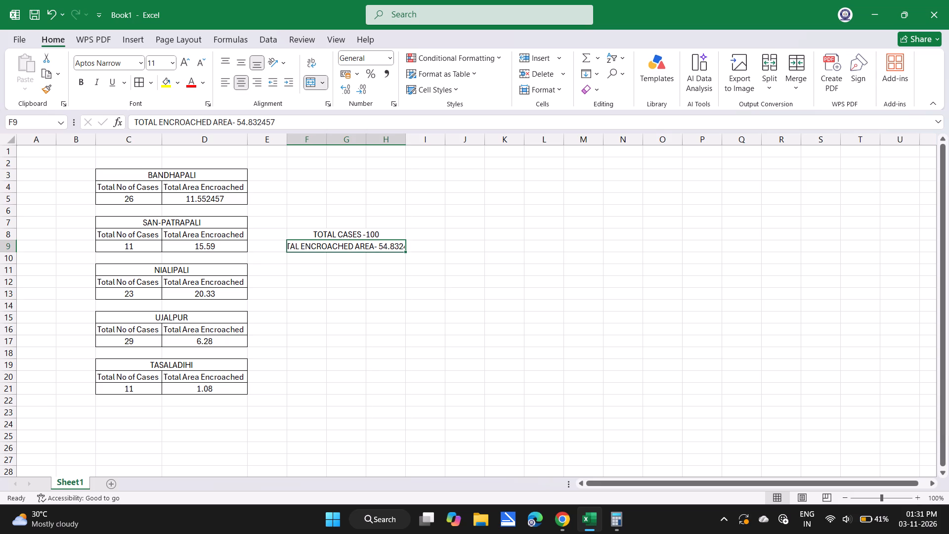
drag(405, 142, 427, 145)
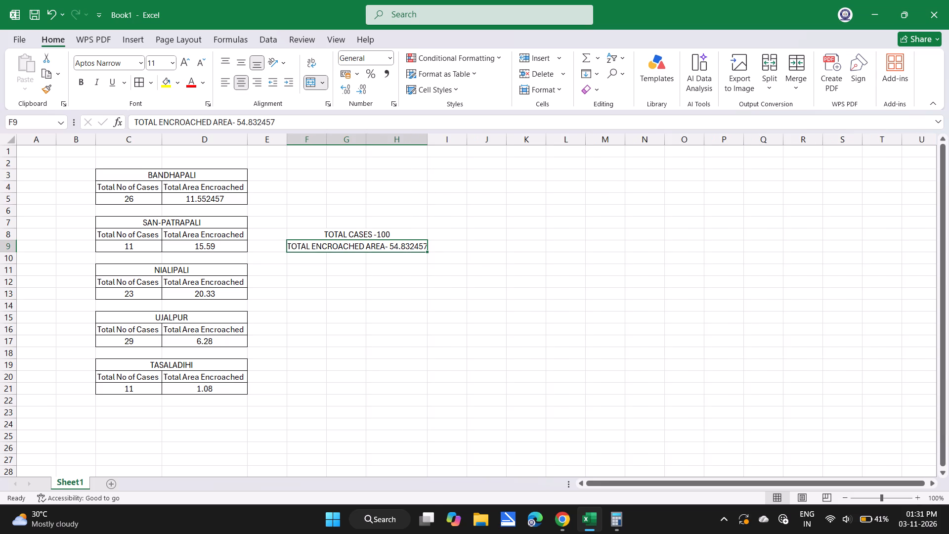
drag(427, 142, 448, 144)
click(448, 308)
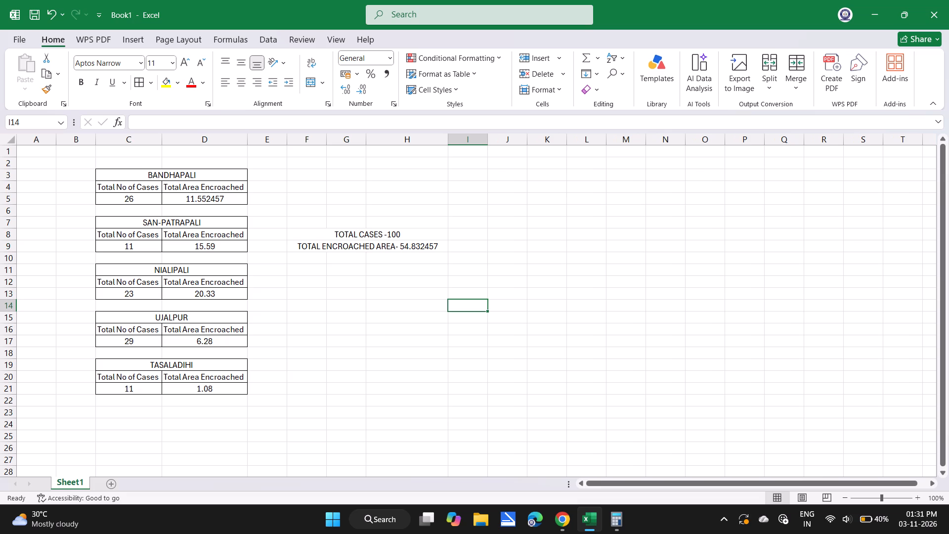
Apply all borders to the two summary lines in F8:H9.
drag(325, 234, 333, 246)
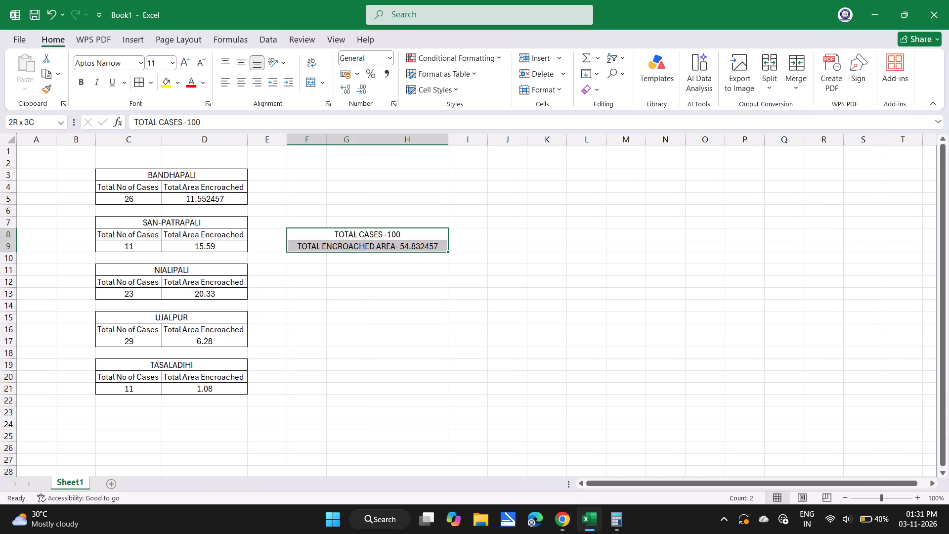
drag(333, 246, 333, 247)
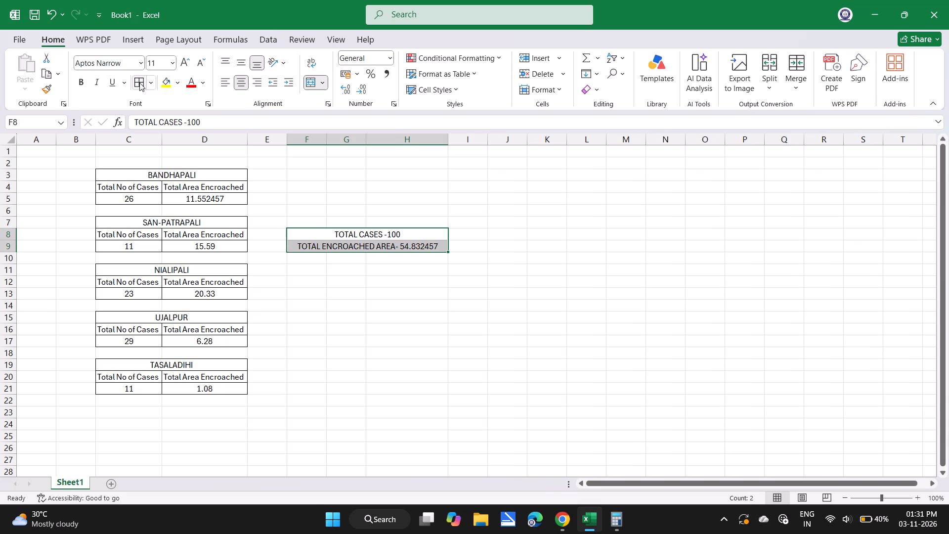
click(139, 82)
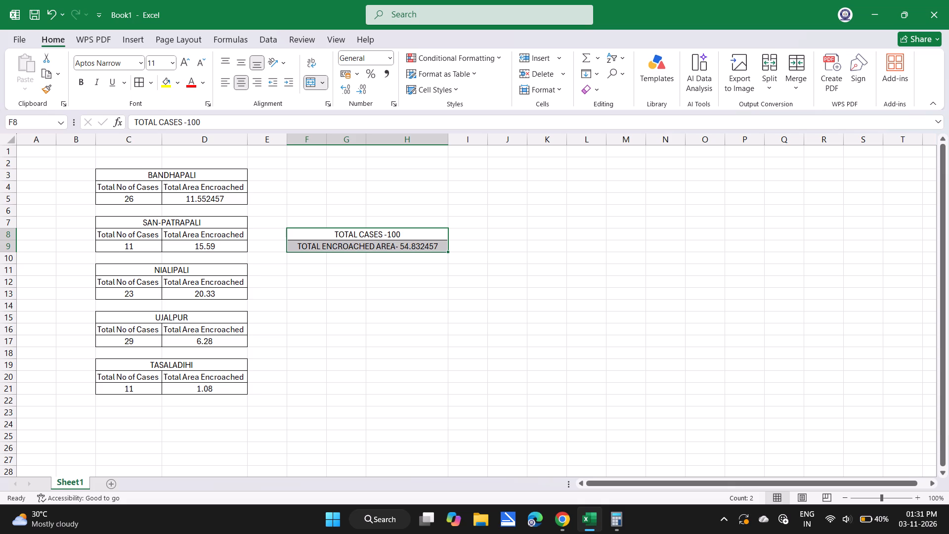
click(352, 332)
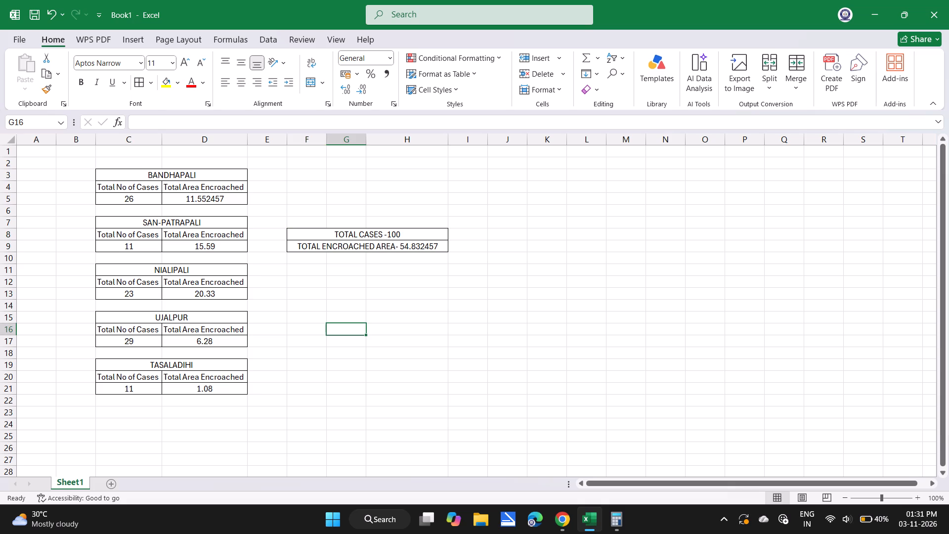
click(435, 260)
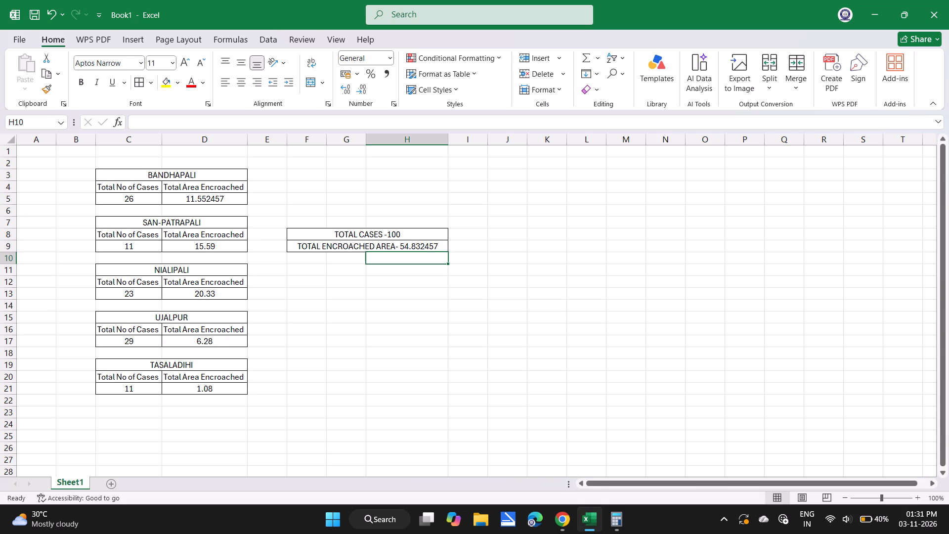
click(379, 336)
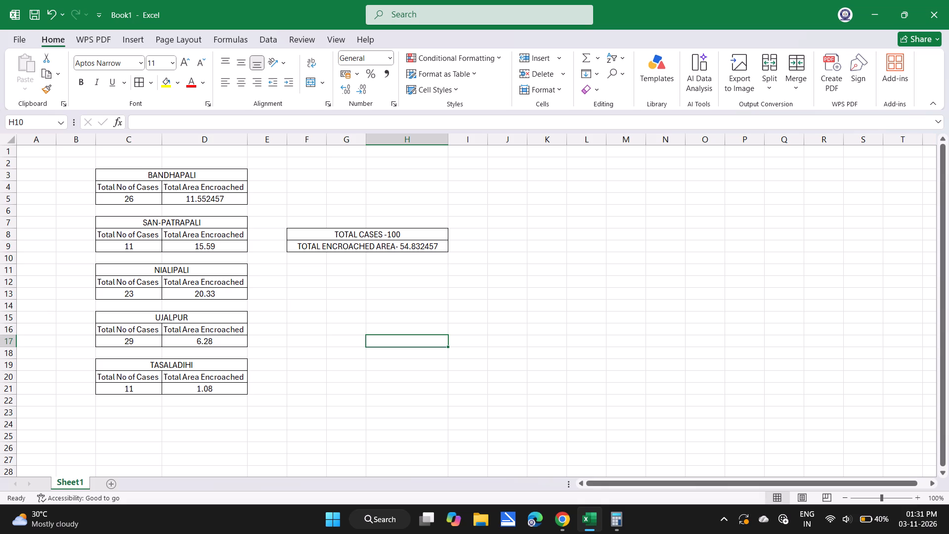
Make the total cases and total encroached area lines in F8:H9 bold.
drag(411, 235, 410, 247)
click(86, 86)
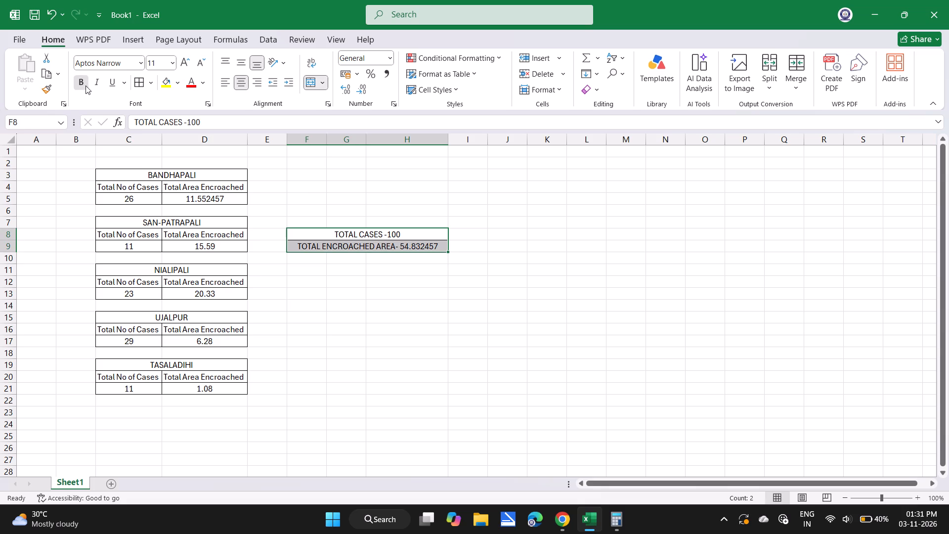
click(386, 289)
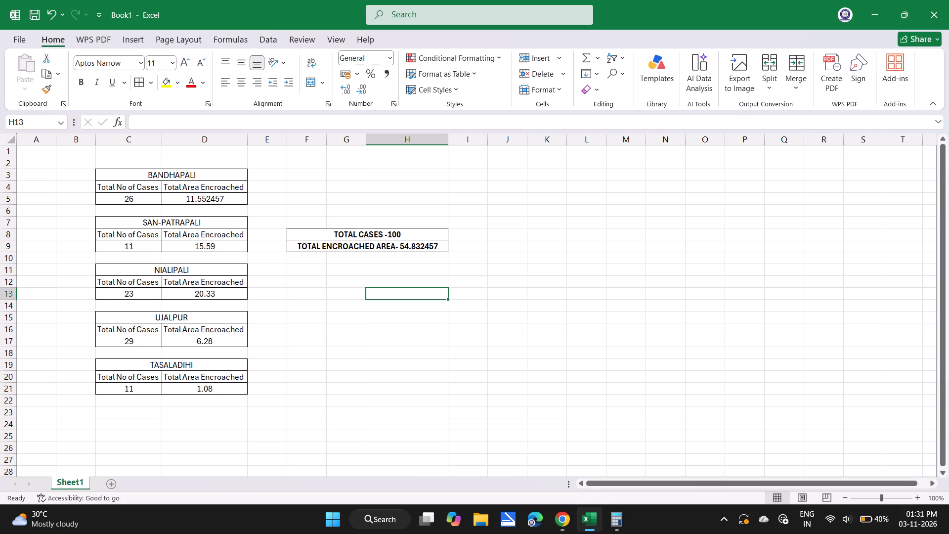
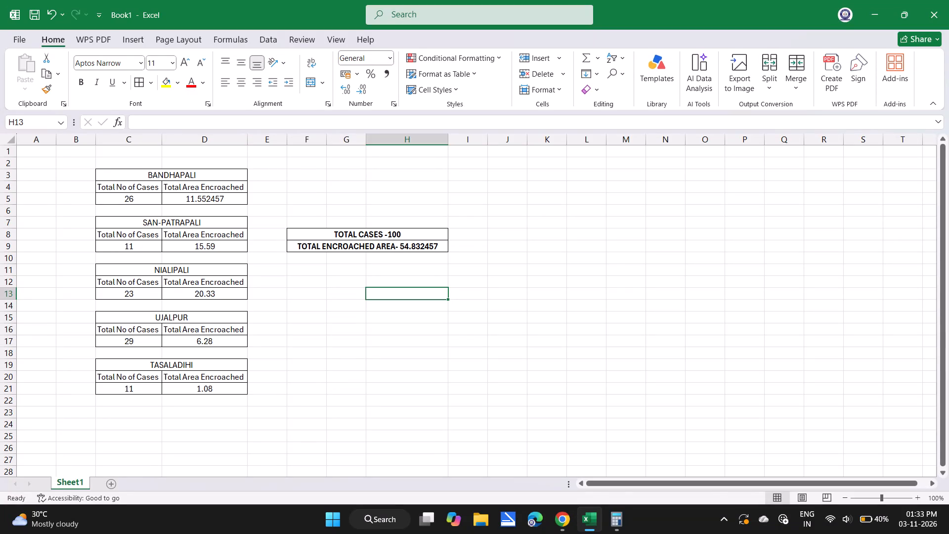
Move the two bordered summary lines, total cases and total encroached area, together from F8:H9 down to F11:H12.
click(434, 231)
drag(432, 226, 427, 264)
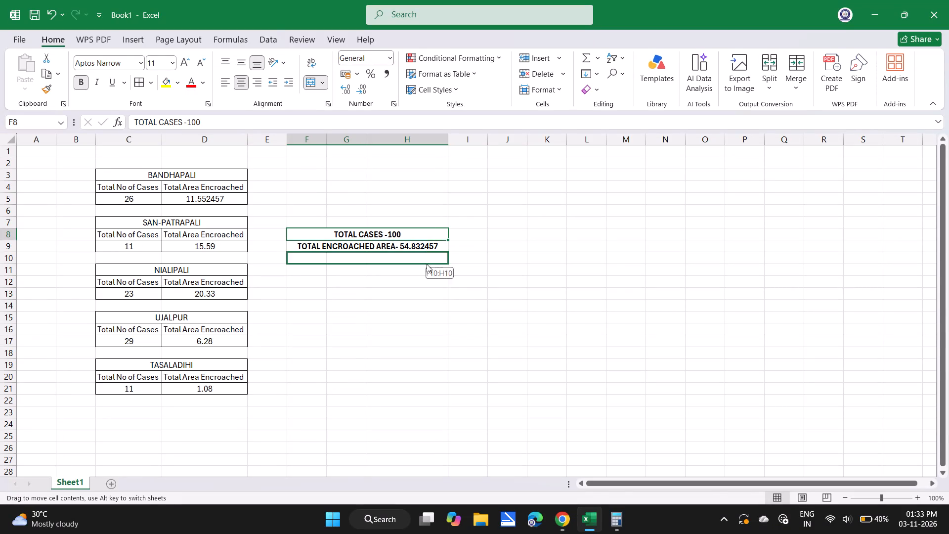
drag(427, 264, 421, 237)
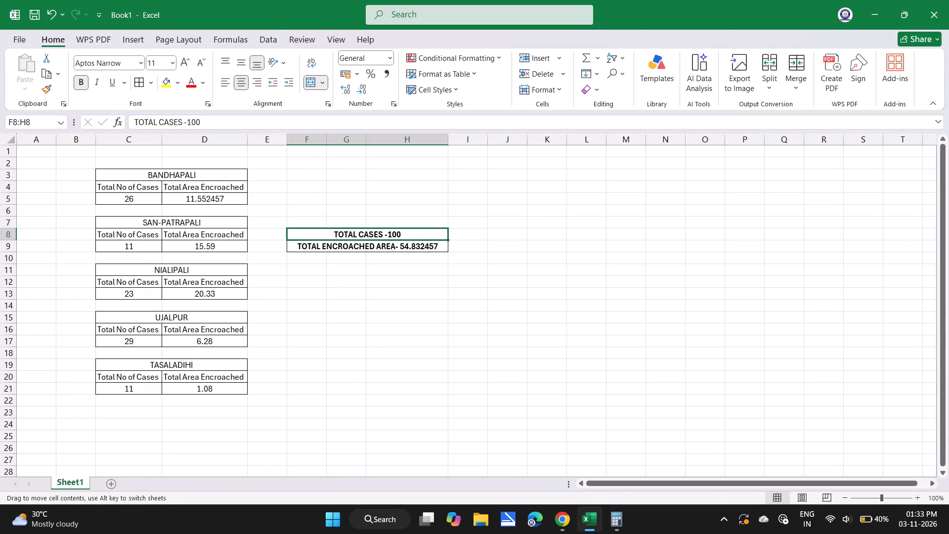
drag(420, 268, 423, 240)
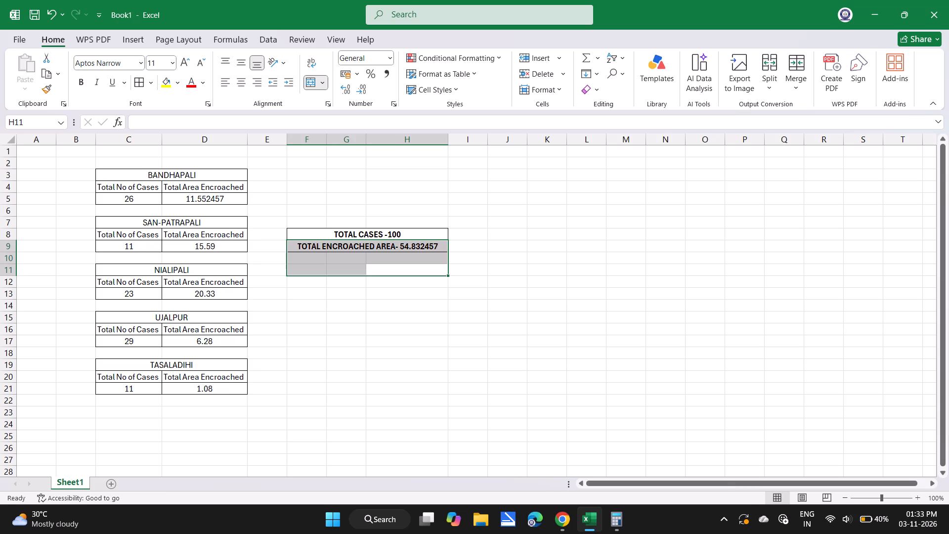
drag(422, 233, 422, 243)
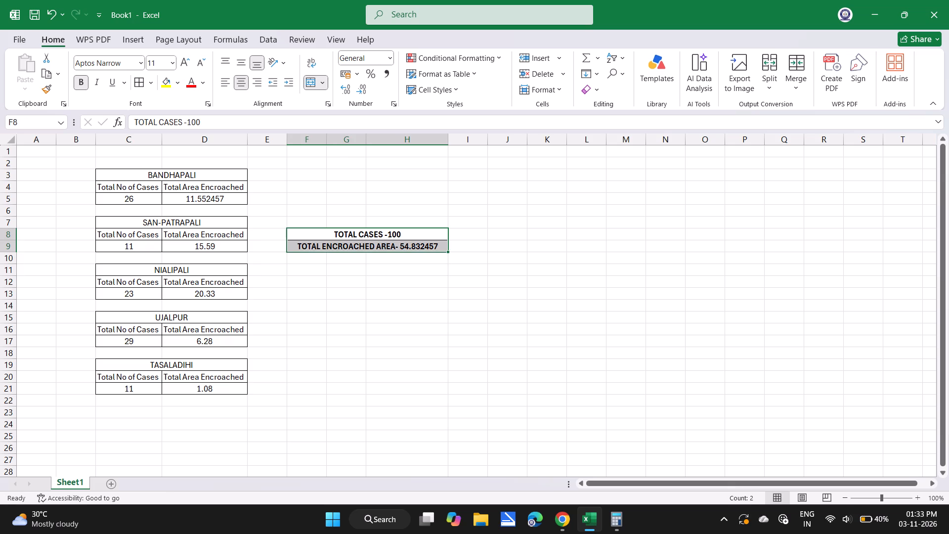
drag(423, 227, 423, 267)
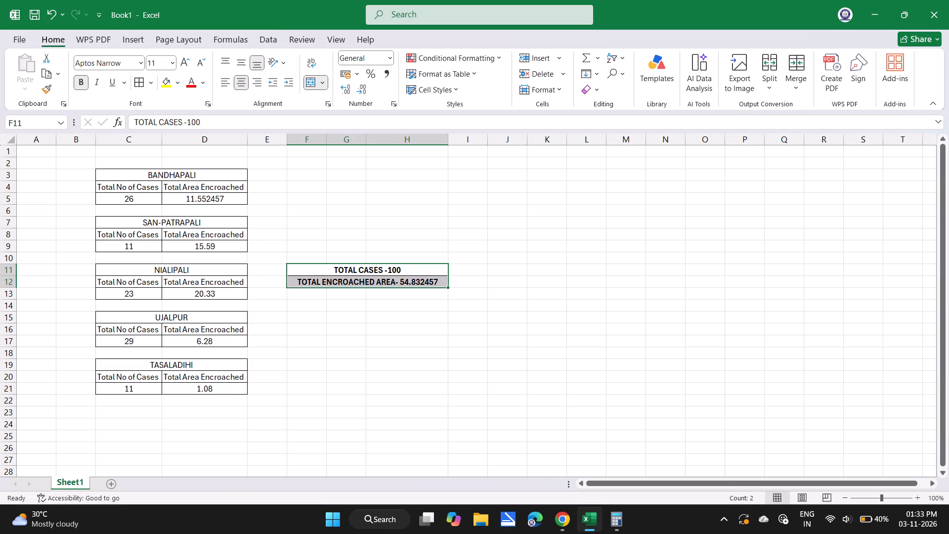
click(419, 338)
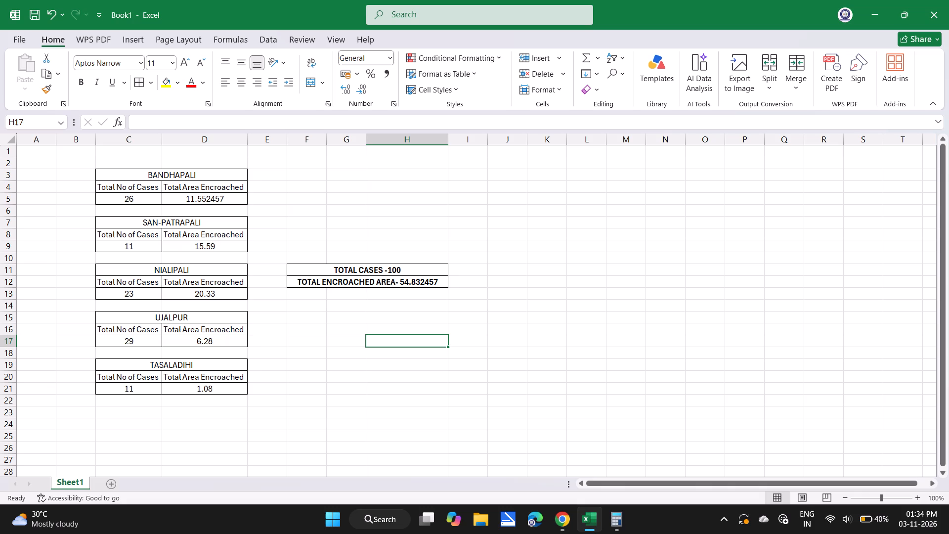
Open the print preview of the sheet with the village tables and summary.
key(ctrl+p)
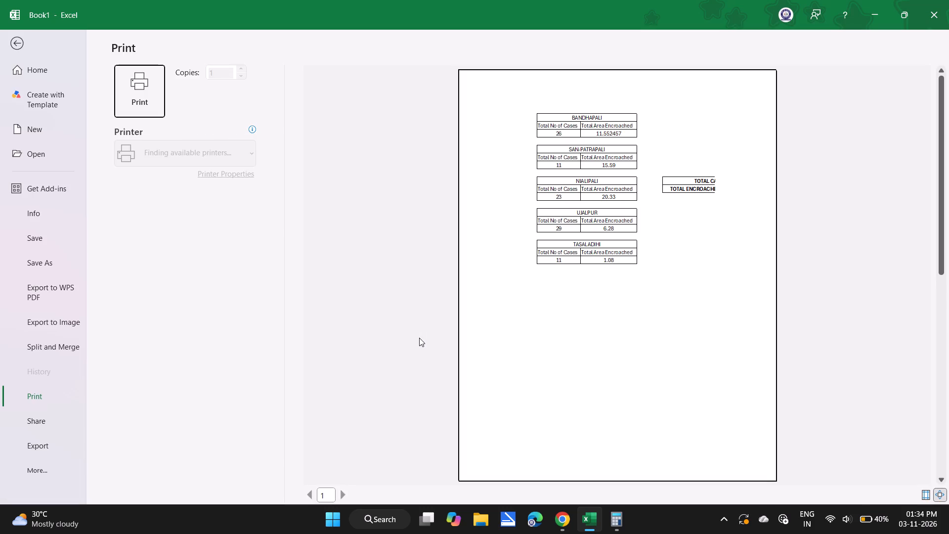
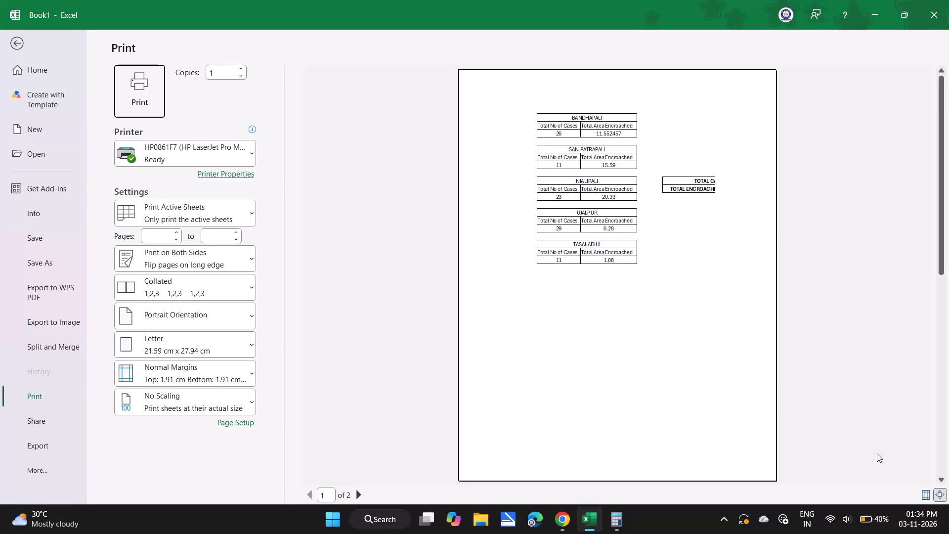
Show the margin guides in the print preview and narrow the left margin, column B and the right margin to fit the summary on one page.
click(924, 492)
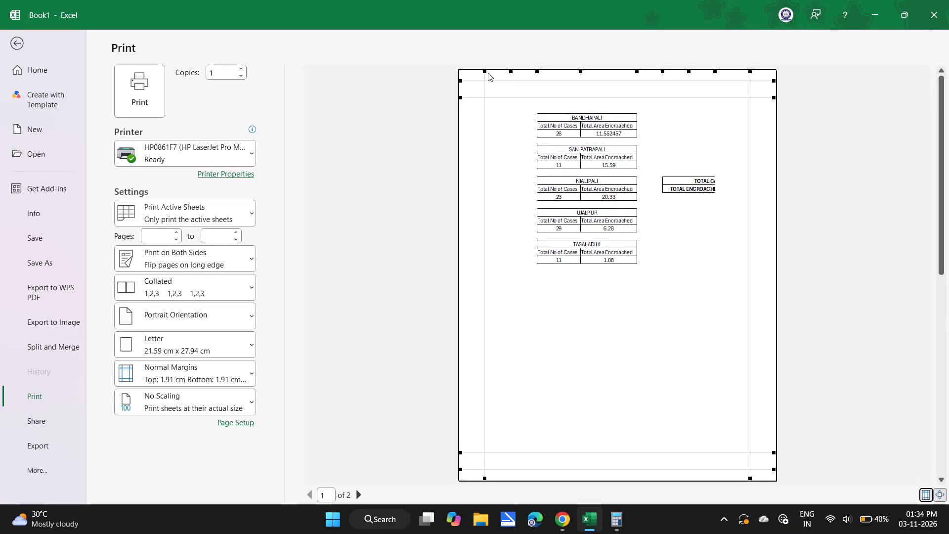
drag(485, 72, 463, 73)
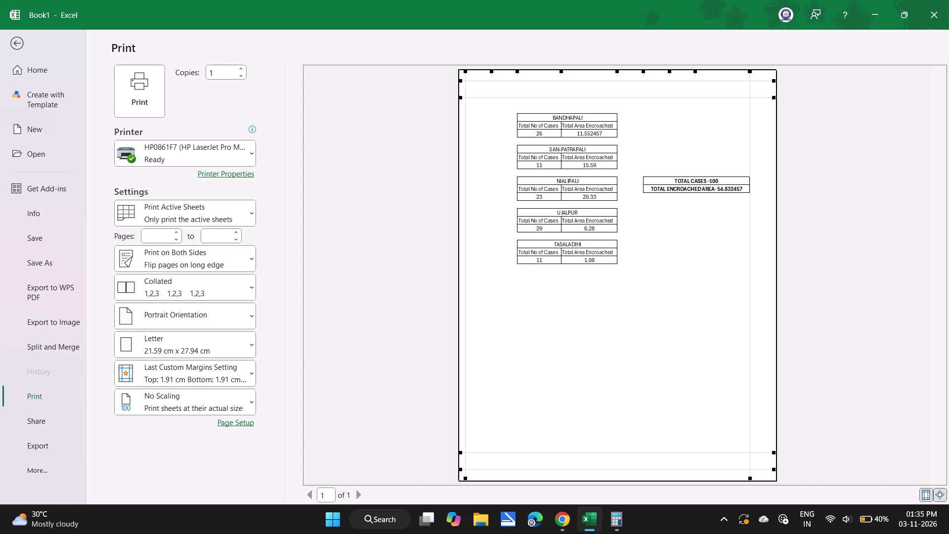
drag(517, 72, 508, 73)
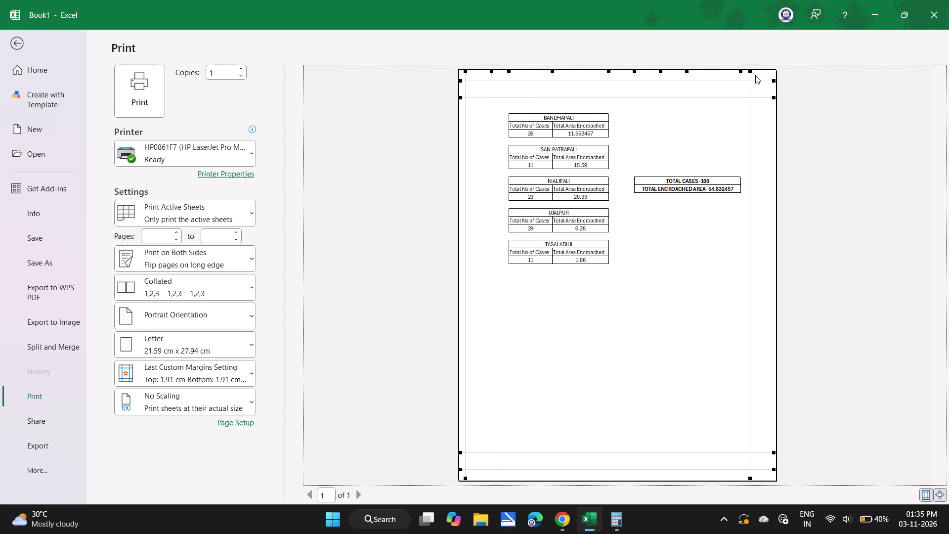
drag(750, 71, 758, 70)
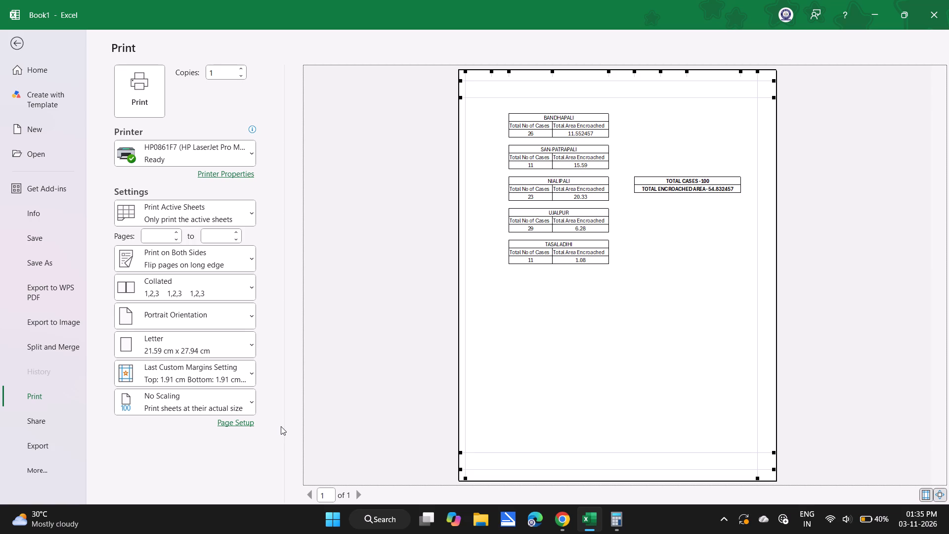
Set the print scaling in Page Setup to 110% of normal size.
click(230, 424)
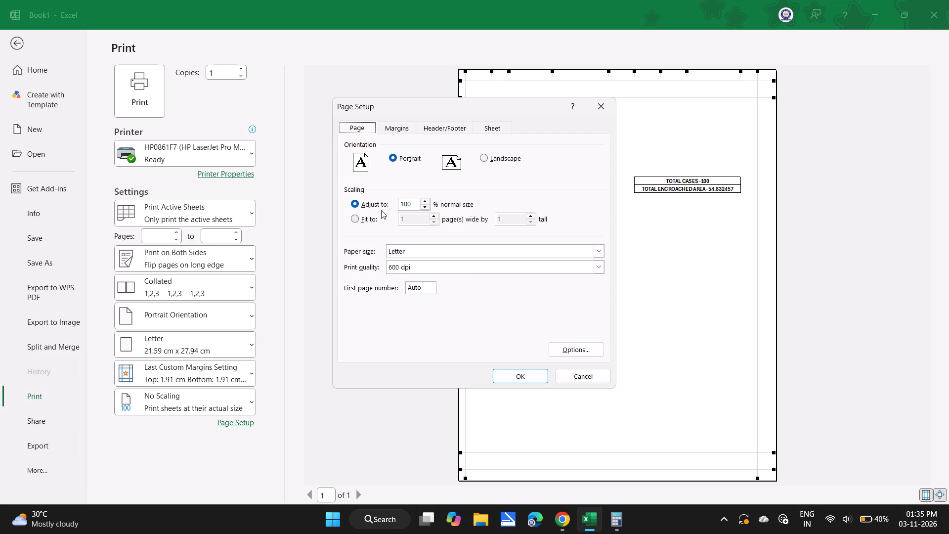
double_click(426, 200)
click(505, 379)
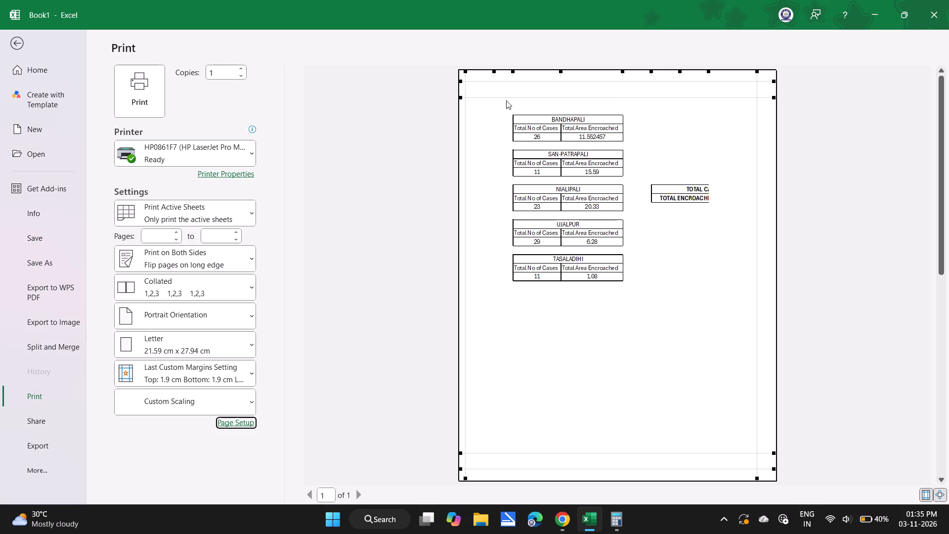
Narrow the empty columns A and B in the print preview so the whole totals summary fits on the page.
drag(493, 73, 472, 71)
drag(493, 73, 486, 73)
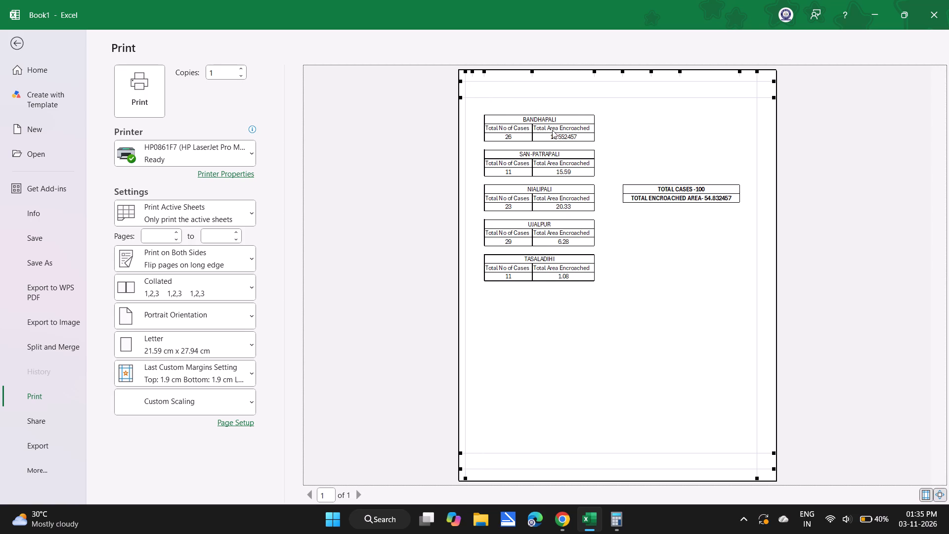
Print one copy of the active sheet on the HP LaserJet printer.
click(138, 113)
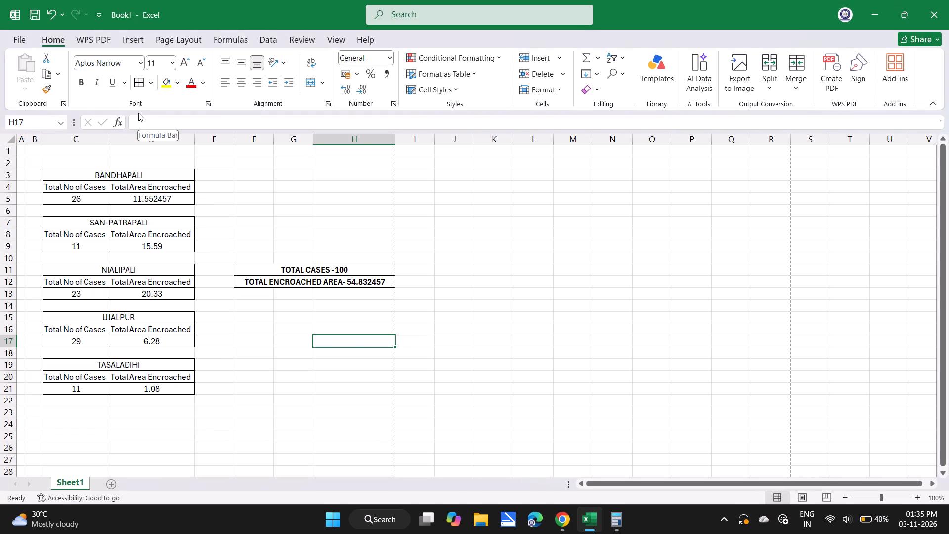
Set the sheet's print scaling back to 100% of normal size and return to the worksheet.
key(ctrl+p)
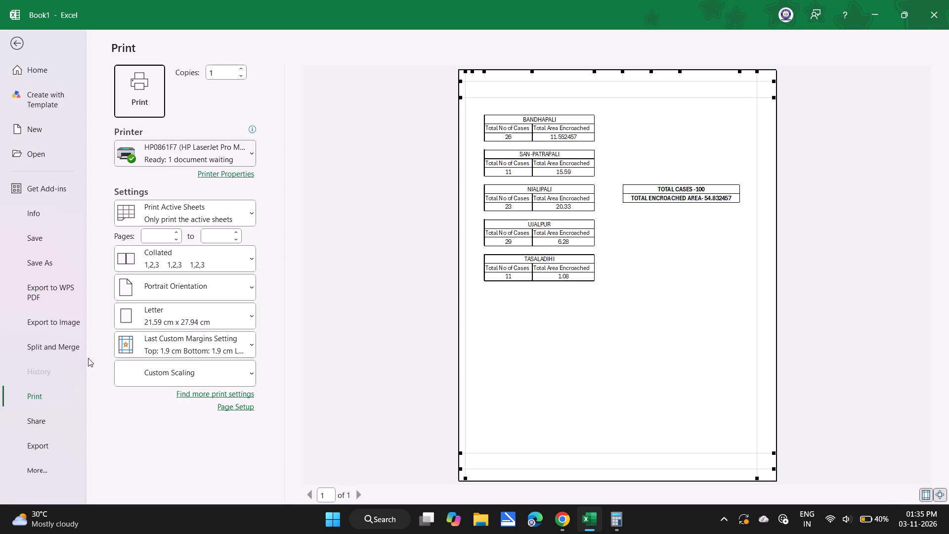
click(236, 407)
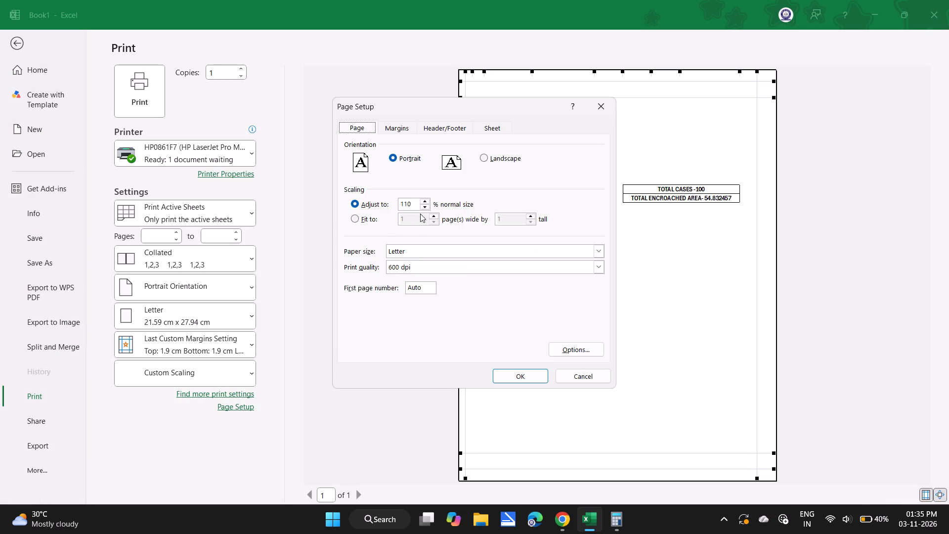
double_click(425, 206)
click(540, 374)
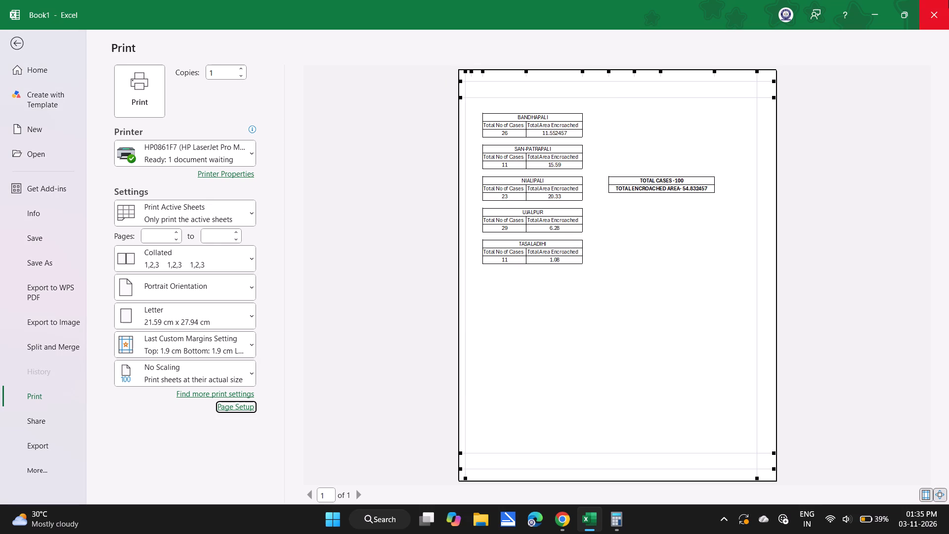
click(15, 40)
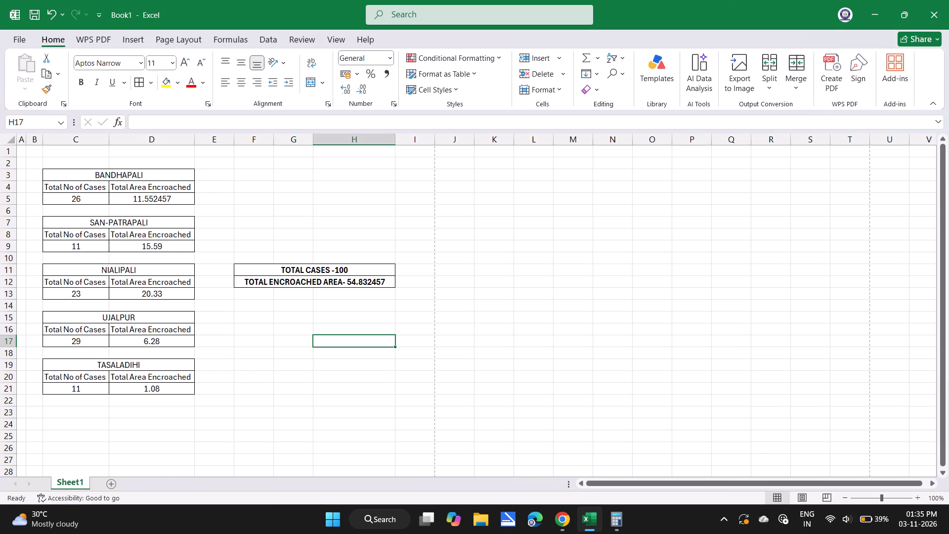
Save the workbook in the Downloads folder under the file name ENCROACHED.
click(297, 215)
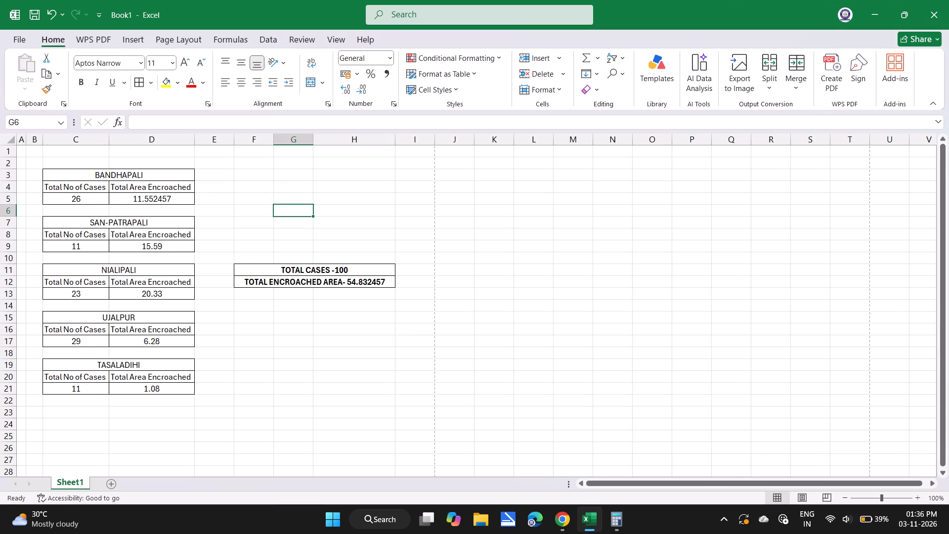
click(143, 189)
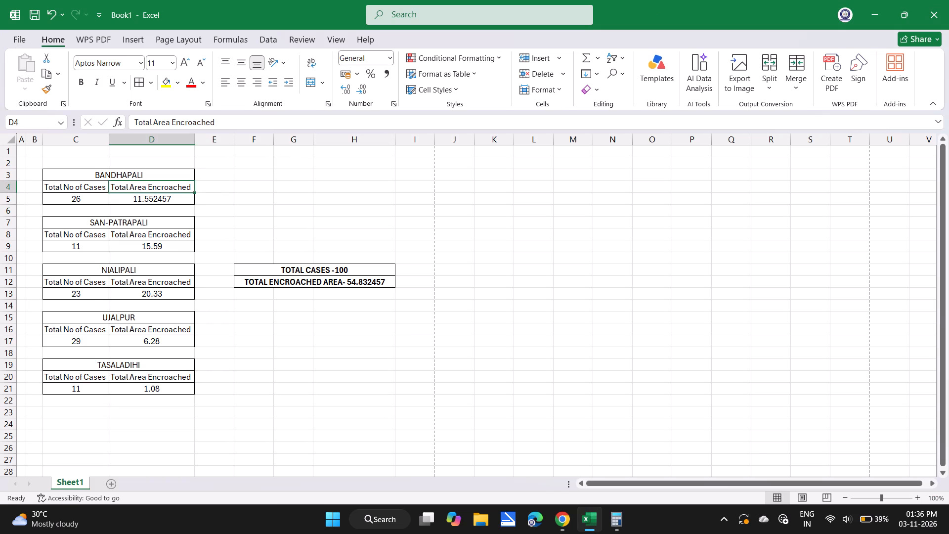
key(ctrl+c)
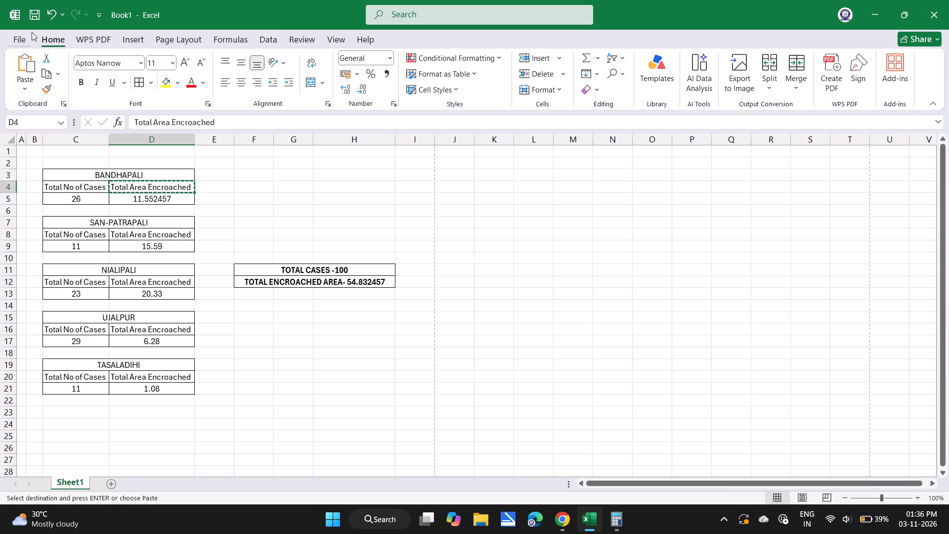
key(ctrl+s)
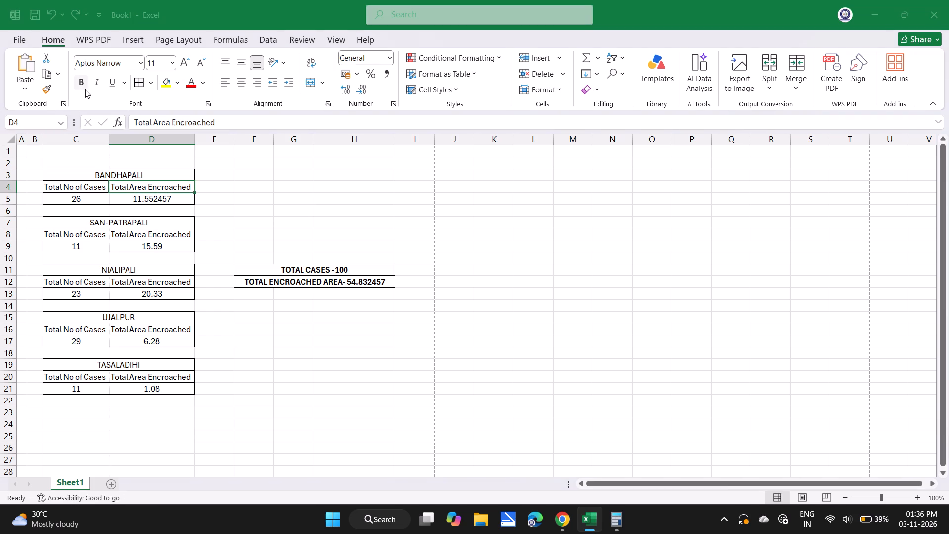
click(409, 278)
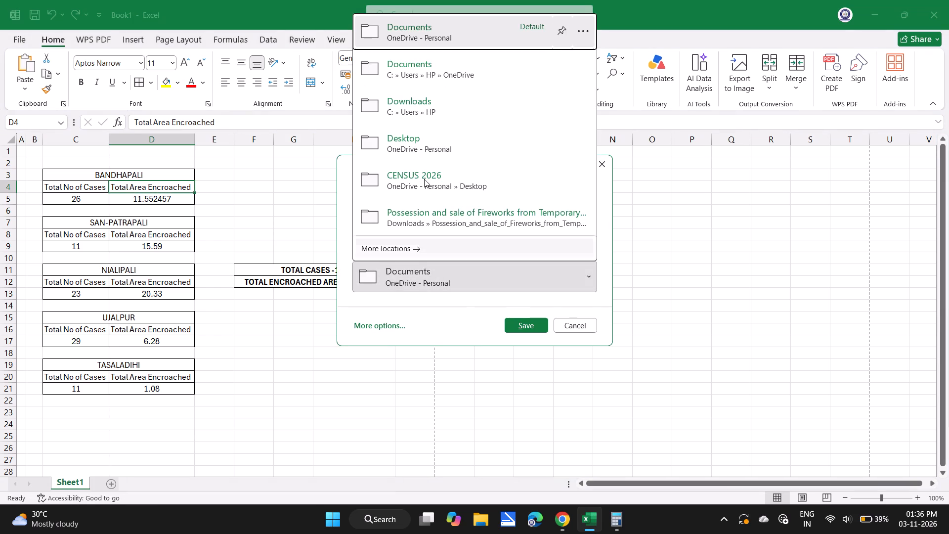
click(427, 120)
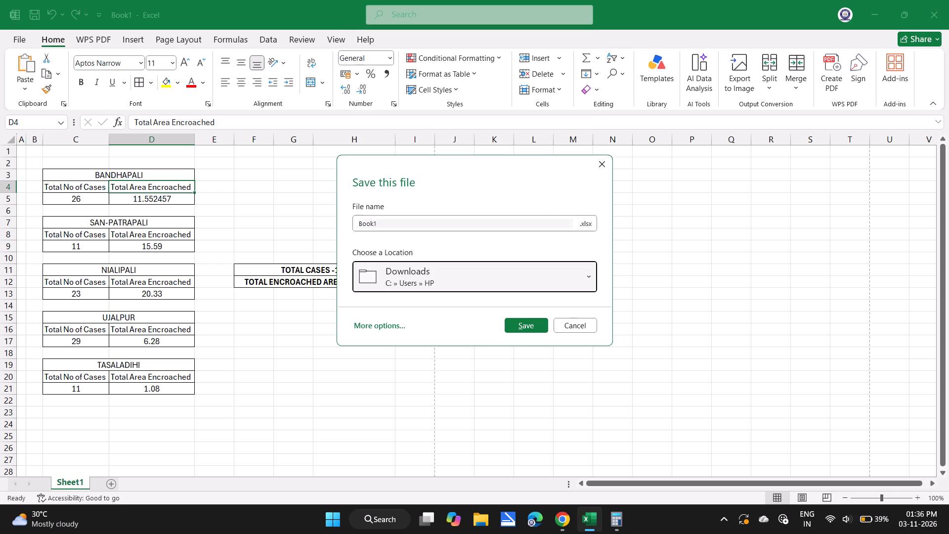
click(402, 223)
key(ctrl+v)
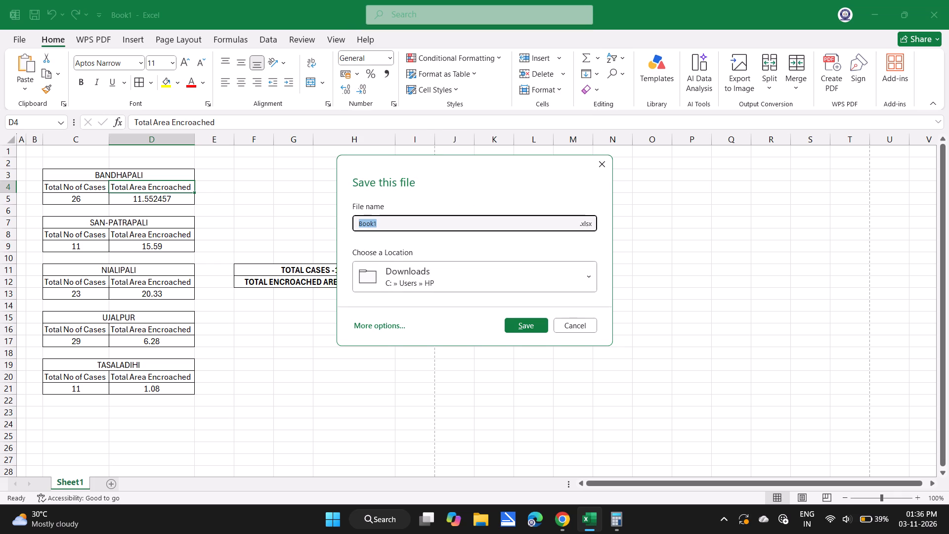
text(EN)
key(c)
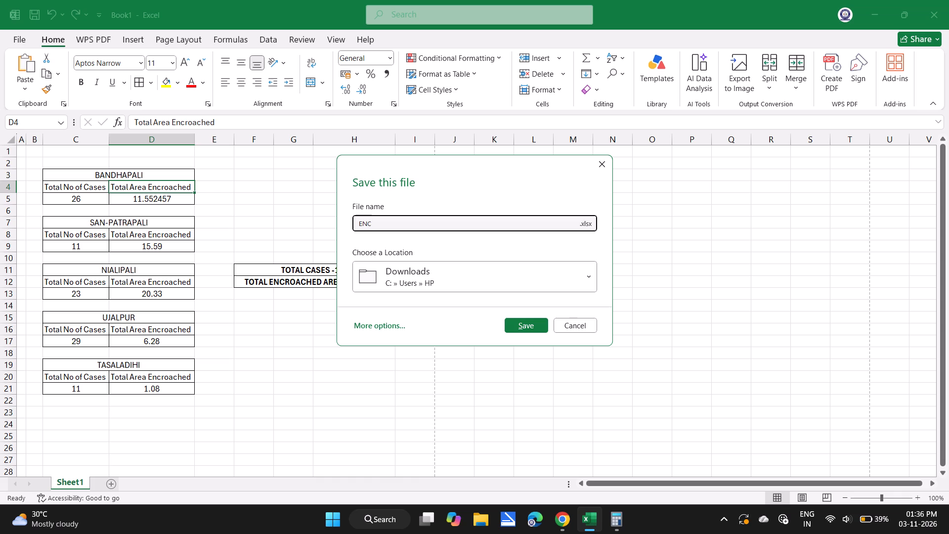
text(RO)
key(a)
text(CHED)
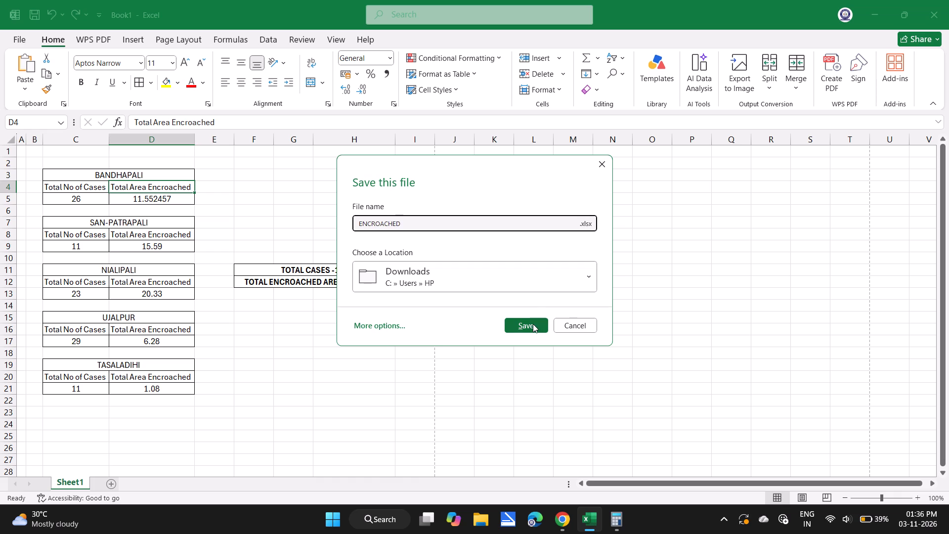
click(532, 324)
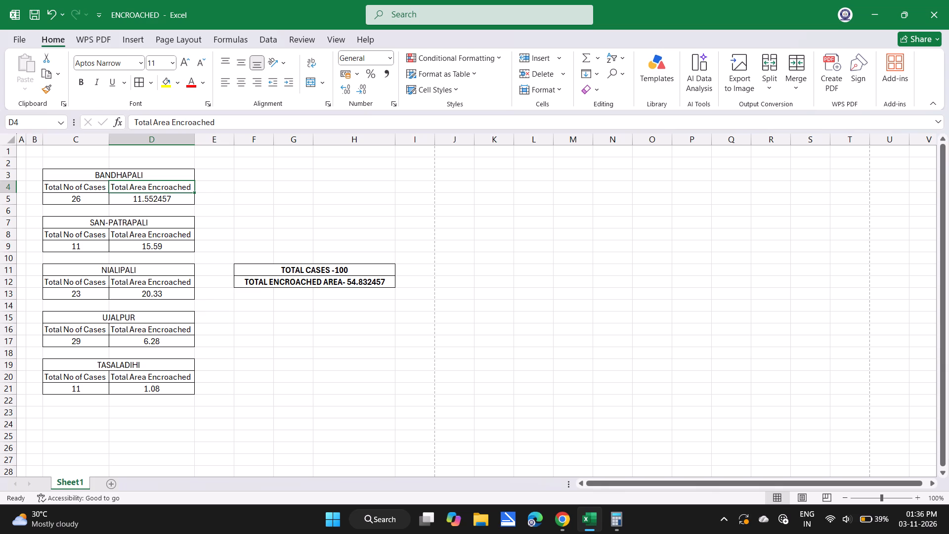
Save the ENCROACHED workbook again and close both the workbook and the calculator.
key(ctrl+s)
click(946, 4)
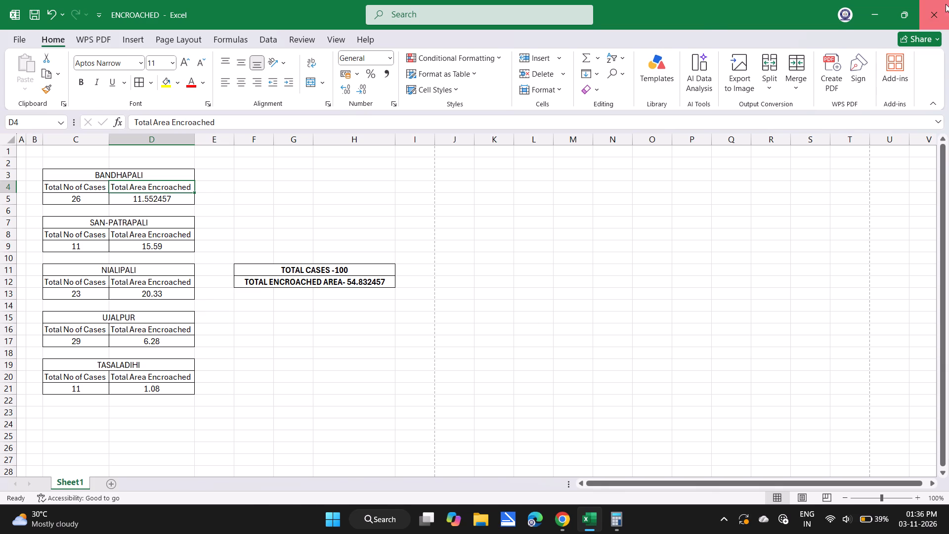
click(608, 103)
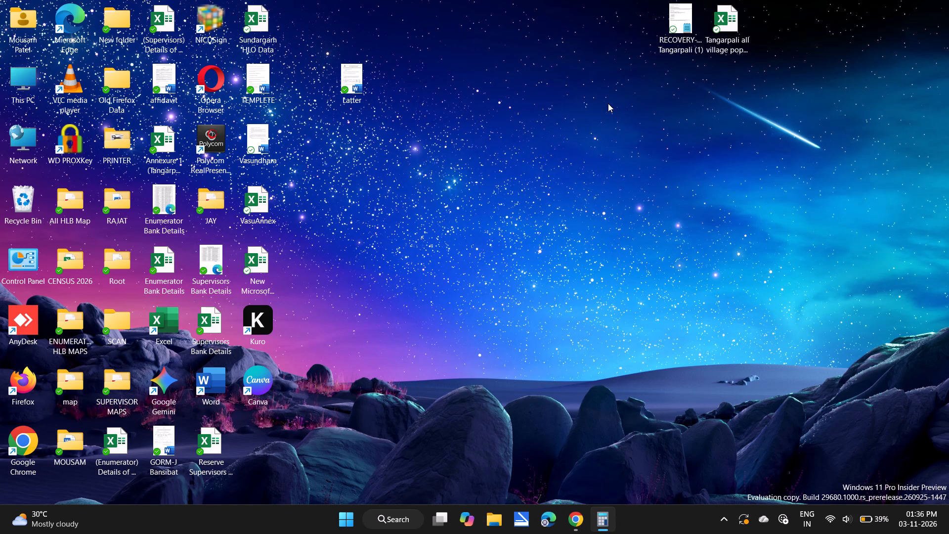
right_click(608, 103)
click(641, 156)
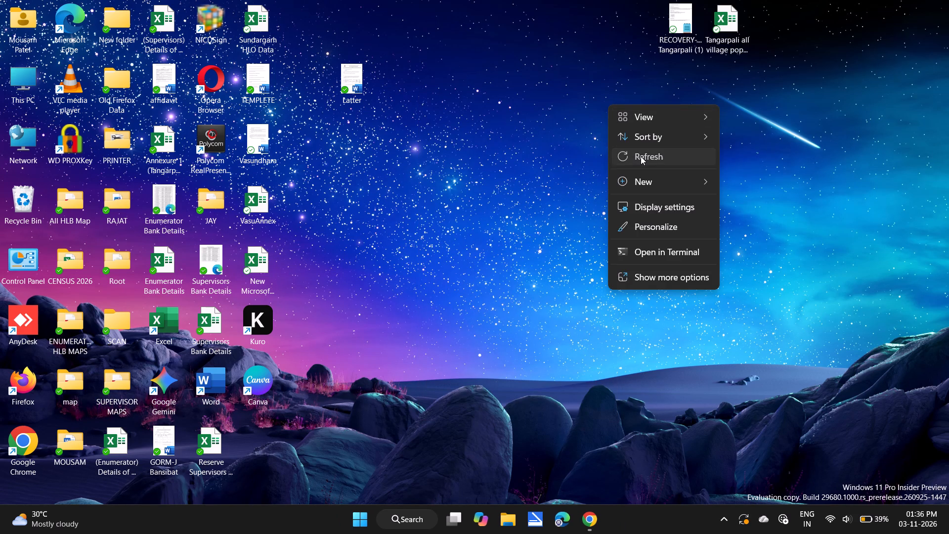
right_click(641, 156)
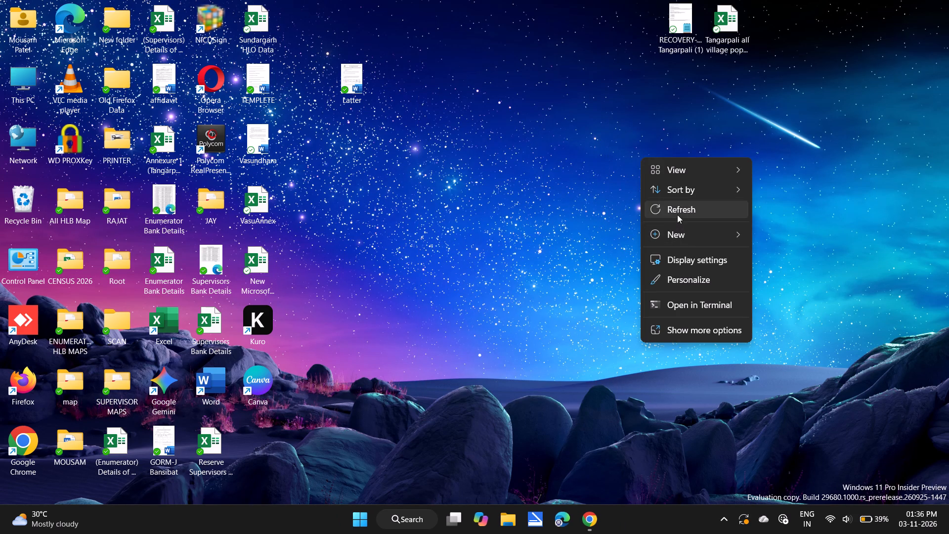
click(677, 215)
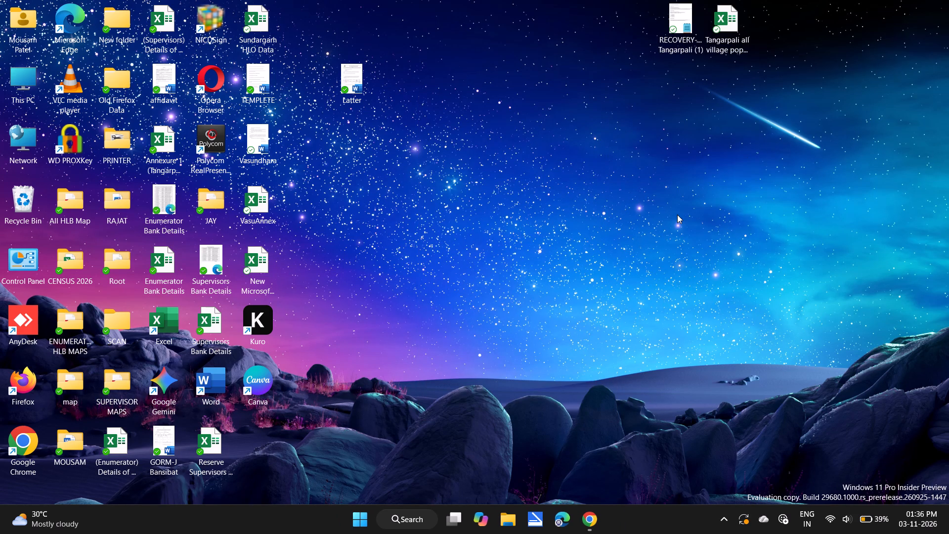